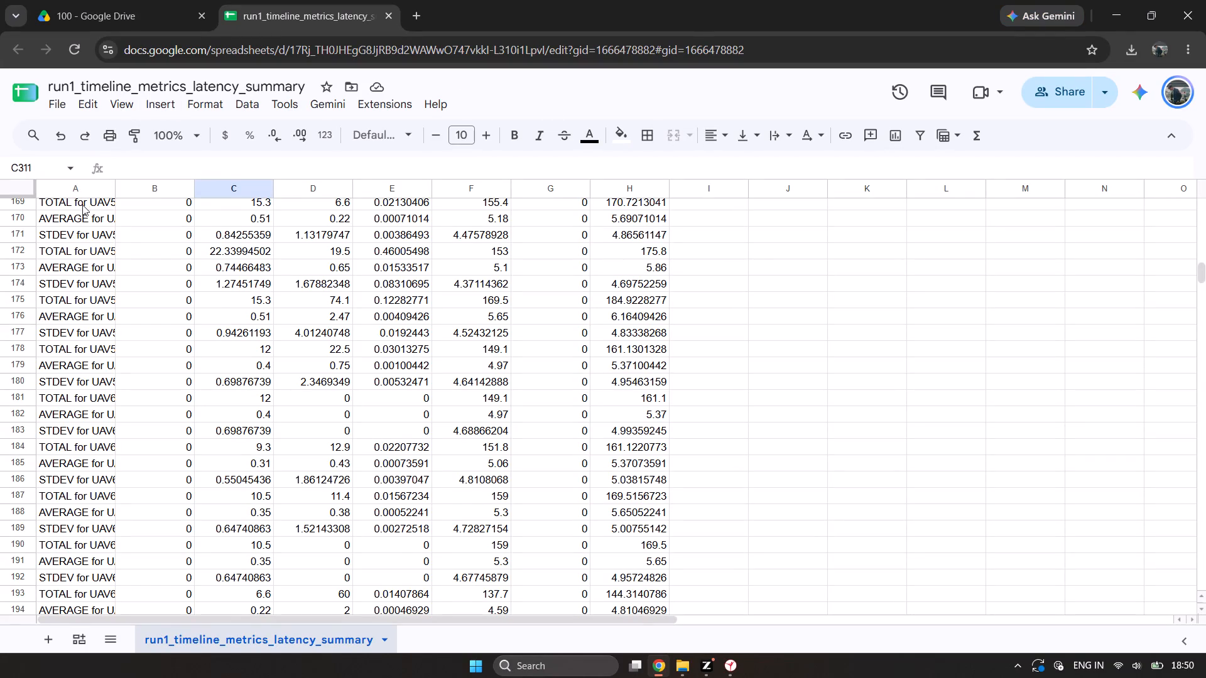
Examine the latency summary sheet from the Global D* lite heading to the overall totals, and check the recent downloads.
{"action": "scroll", "coordinate": [121, 235], "scroll_direction": "up", "scroll_amount": 20}
{"action": "scroll", "coordinate": [121, 235], "scroll_direction": "up", "scroll_amount": 14}
{"action": "scroll", "coordinate": [122, 236], "scroll_direction": "up", "scroll_amount": 7}
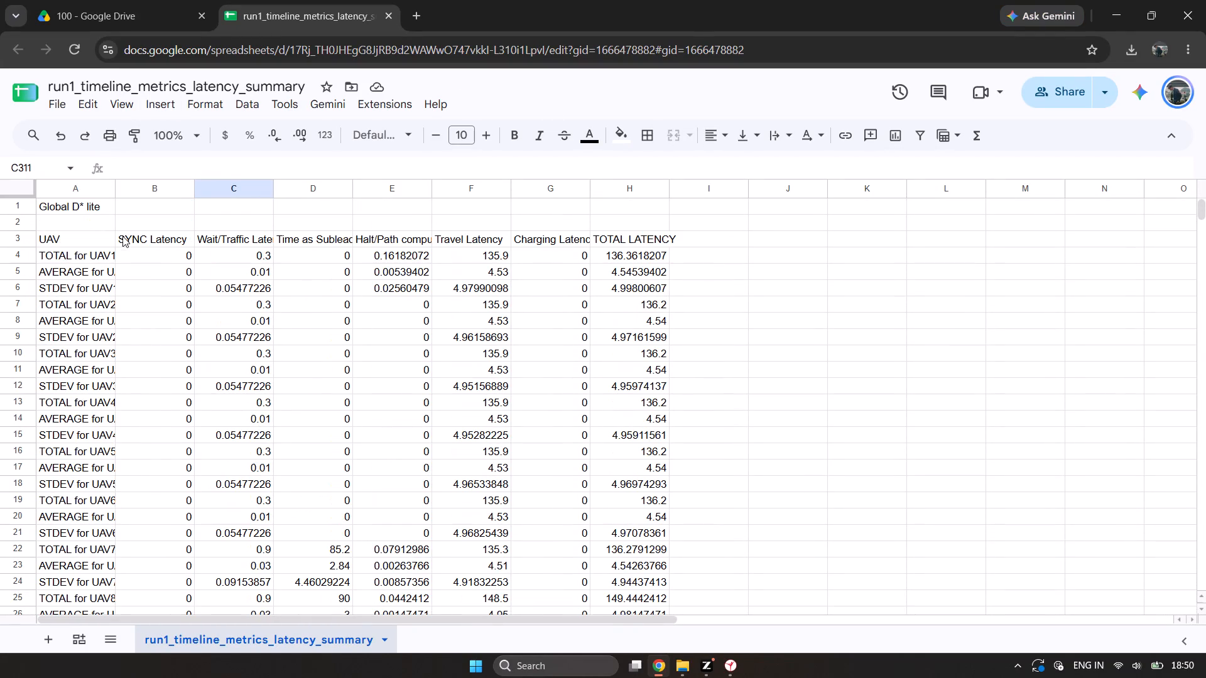
{"action": "scroll", "coordinate": [150, 395], "scroll_direction": "up", "scroll_amount": 7}
{"action": "left_click", "coordinate": [1126, 51]}
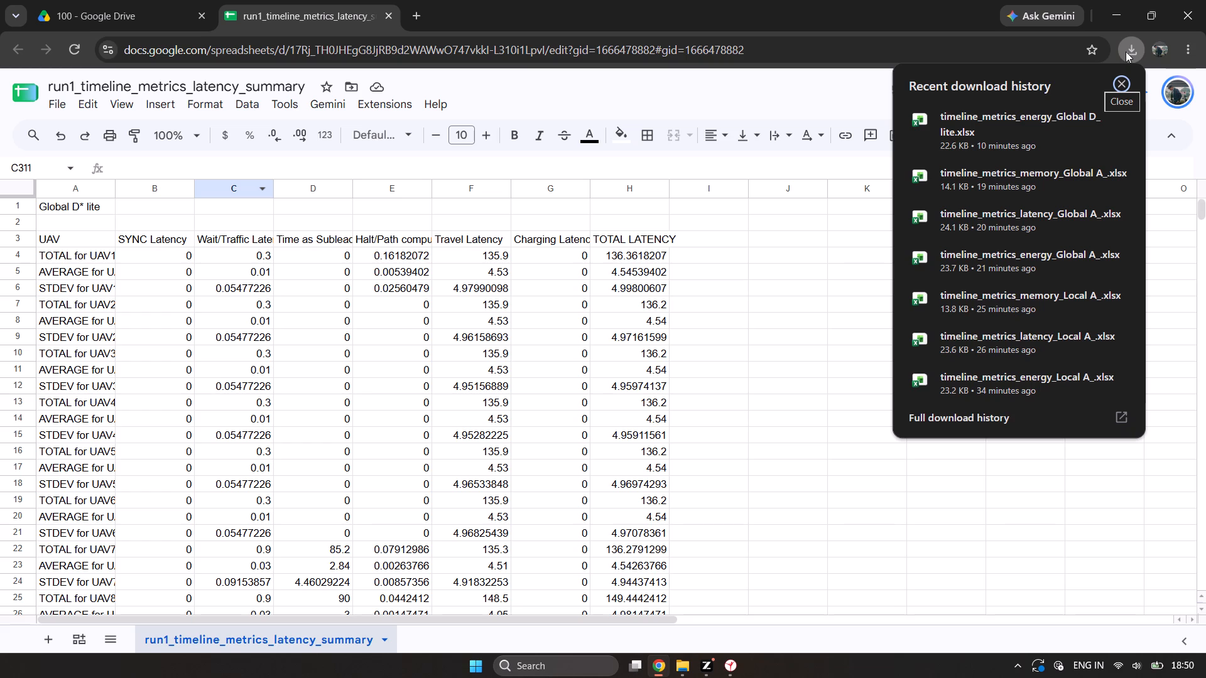
{"action": "left_click", "coordinate": [1126, 51]}
{"action": "scroll", "coordinate": [447, 418], "scroll_direction": "down", "scroll_amount": 13}
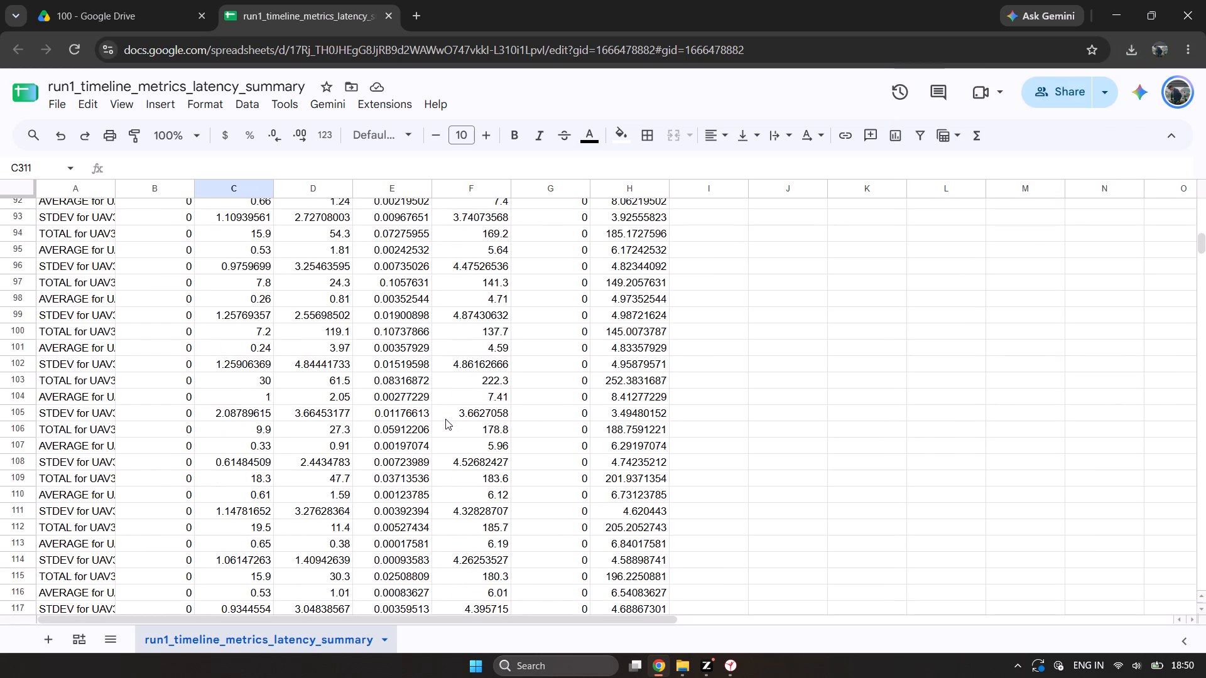
{"action": "scroll", "coordinate": [445, 419], "scroll_direction": "down", "scroll_amount": 20}
{"action": "scroll", "coordinate": [445, 419], "scroll_direction": "down", "scroll_amount": 12}
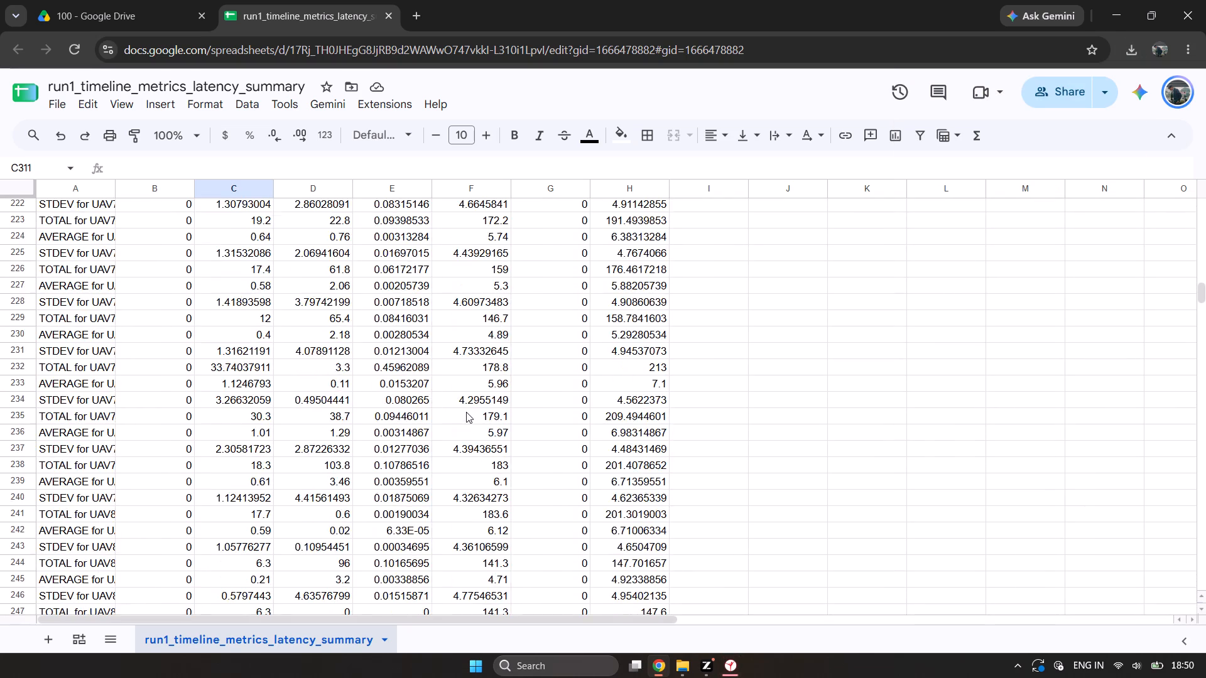
{"action": "scroll", "coordinate": [466, 412], "scroll_direction": "down", "scroll_amount": 19}
{"action": "scroll", "coordinate": [481, 410], "scroll_direction": "up", "scroll_amount": 1}
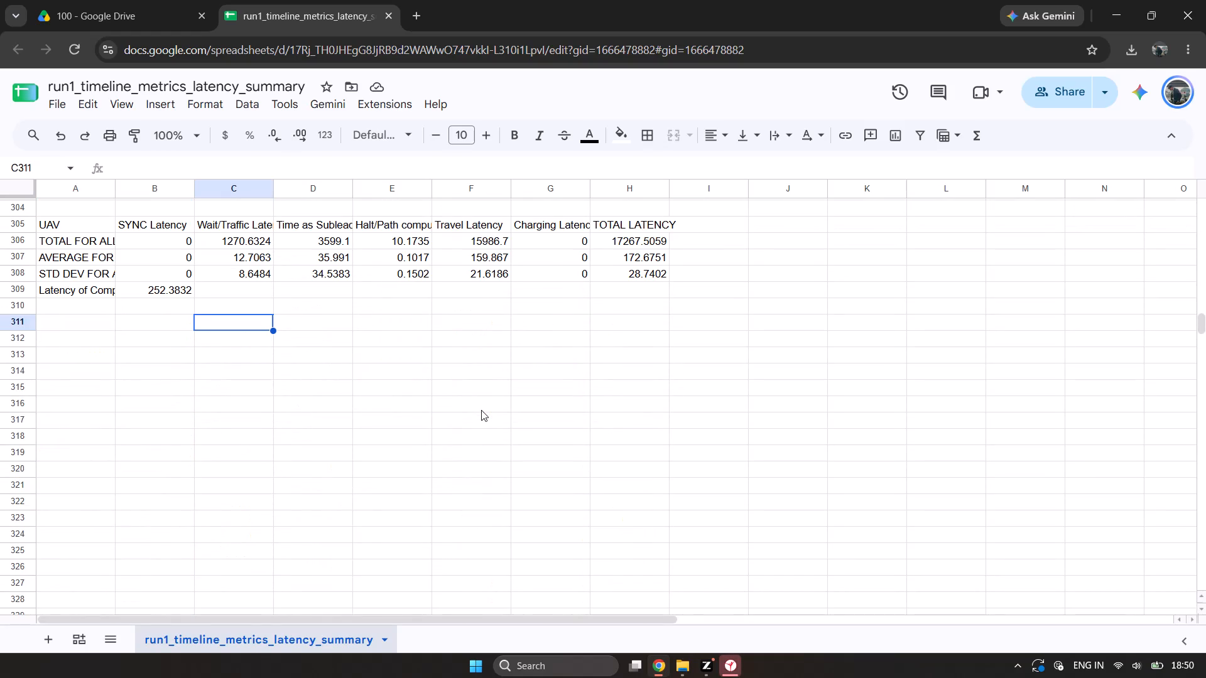
Rename the latency spreadsheet as timeline_metrics_latency_Global D* lite.
{"action": "left_click", "coordinate": [80, 83]}
{"action": "key", "text": "BackSpace"}
{"action": "key", "text": "BackSpace"}
{"action": "key", "text": "BackSpace"}
{"action": "key", "text": "BackSpace"}
{"action": "key", "text": "BackSpace"}
{"action": "key", "text": "BackSpace"}
{"action": "key", "text": "BackSpace"}
{"action": "key", "text": "BackSpace"}
{"action": "key", "text": "BackSpace"}
{"action": "key", "text": "BackSpace"}
{"action": "key", "text": "BackSpace"}
{"action": "key", "text": "BackSpace"}
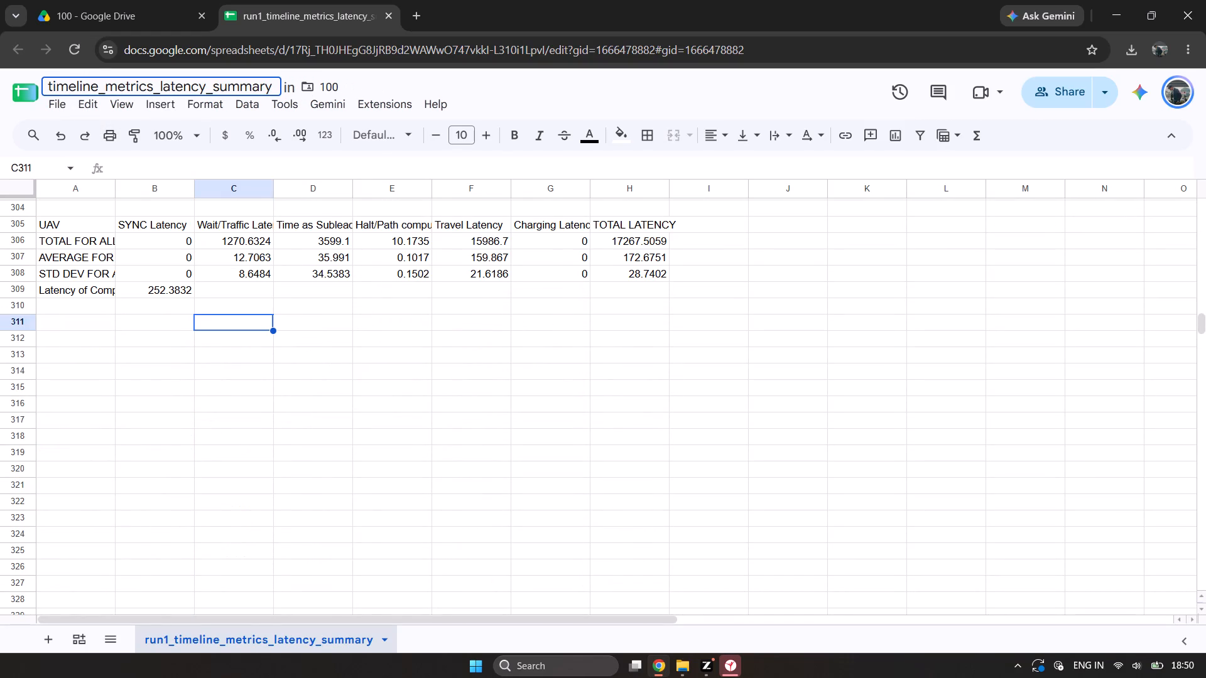
{"action": "left_click", "coordinate": [274, 84]}
{"action": "key", "text": "BackSpace"}
{"action": "key", "text": "BackSpace"}
{"action": "key", "text": "BackSpace"}
{"action": "key", "text": "BackSpace"}
{"action": "key", "text": "BackSpace"}
{"action": "key", "text": "BackSpace"}
{"action": "key", "text": "BackSpace"}
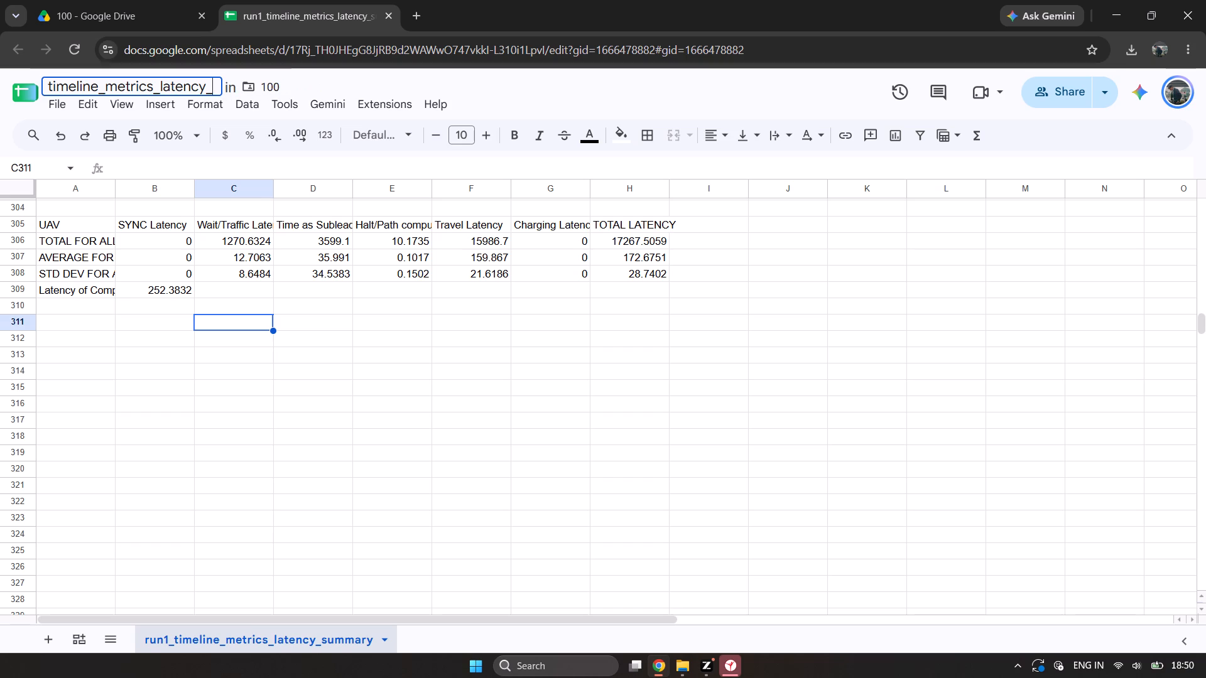
{"action": "type", "text": "Global D* lite"}
{"action": "left_click", "coordinate": [198, 404]}
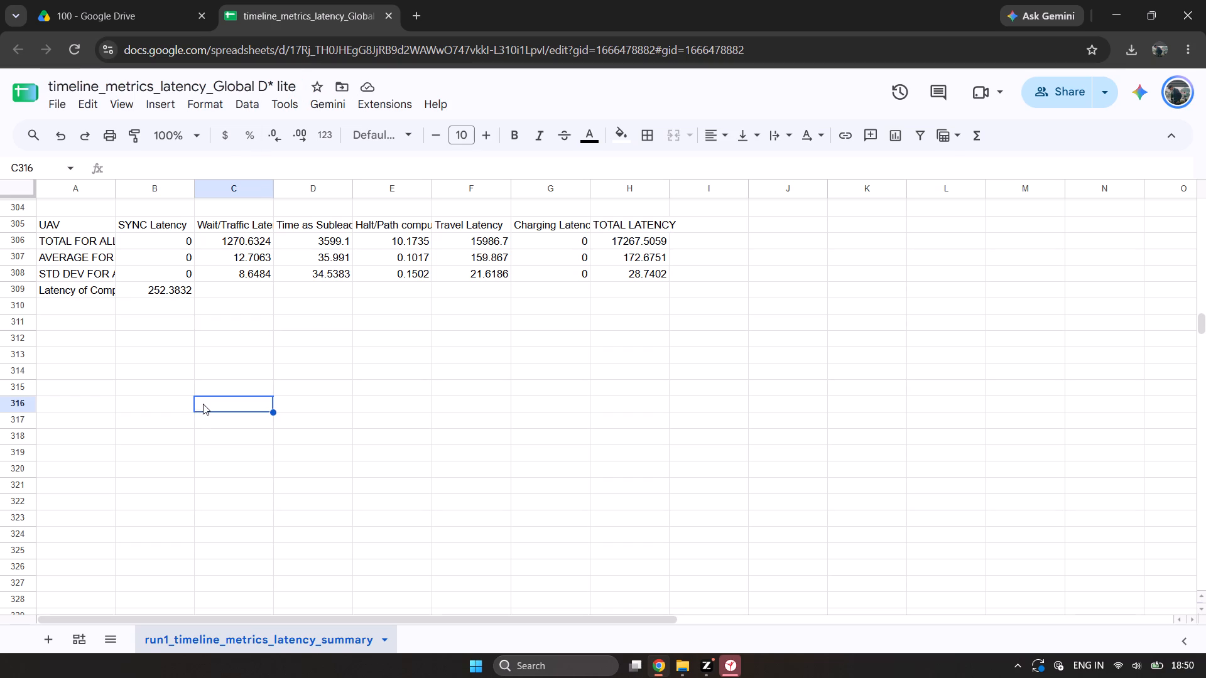
Review the latency data from the overall summary rows back up to the Global D* lite heading.
{"action": "scroll", "coordinate": [204, 403], "scroll_direction": "up", "scroll_amount": 15}
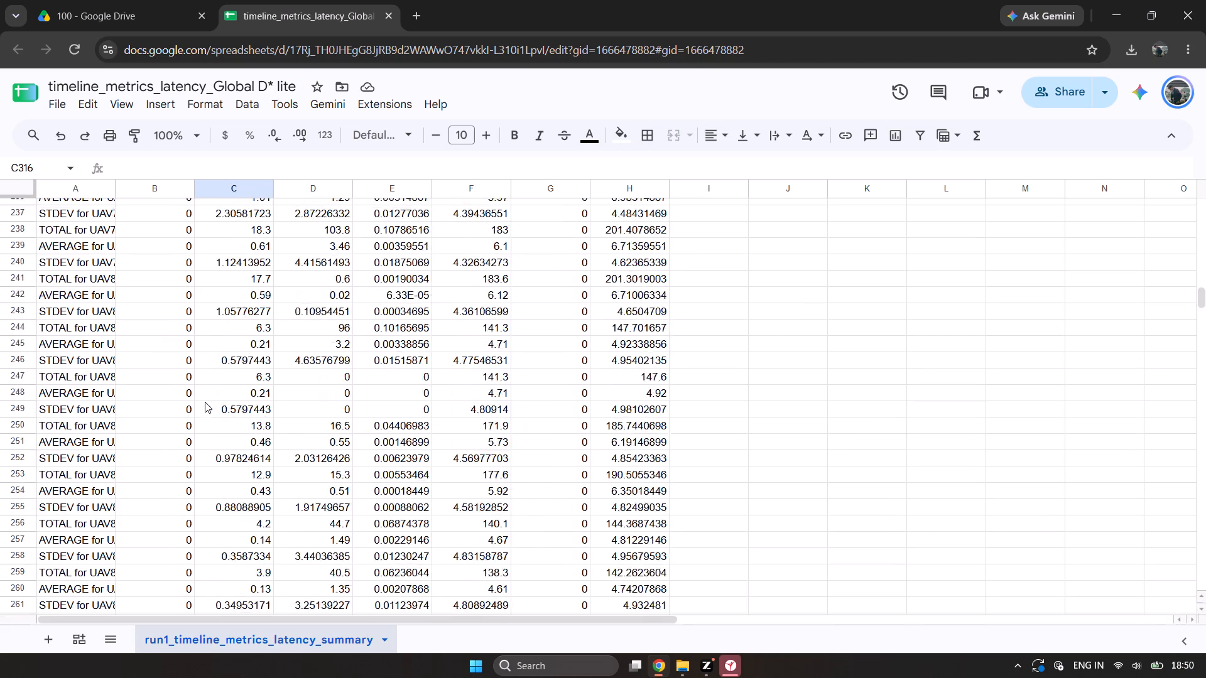
{"action": "scroll", "coordinate": [205, 402], "scroll_direction": "up", "scroll_amount": 11}
{"action": "scroll", "coordinate": [206, 402], "scroll_direction": "up", "scroll_amount": 13}
{"action": "scroll", "coordinate": [206, 402], "scroll_direction": "up", "scroll_amount": 12}
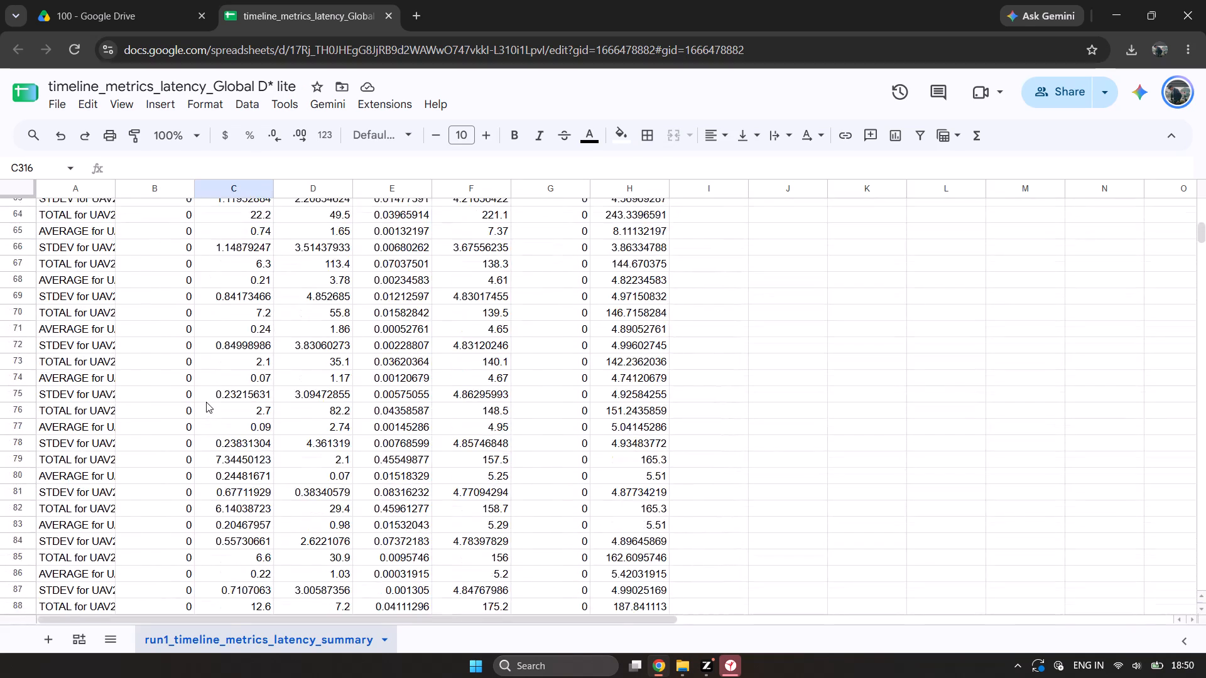
{"action": "scroll", "coordinate": [206, 402], "scroll_direction": "up", "scroll_amount": 11}
{"action": "scroll", "coordinate": [207, 402], "scroll_direction": "up", "scroll_amount": 12}
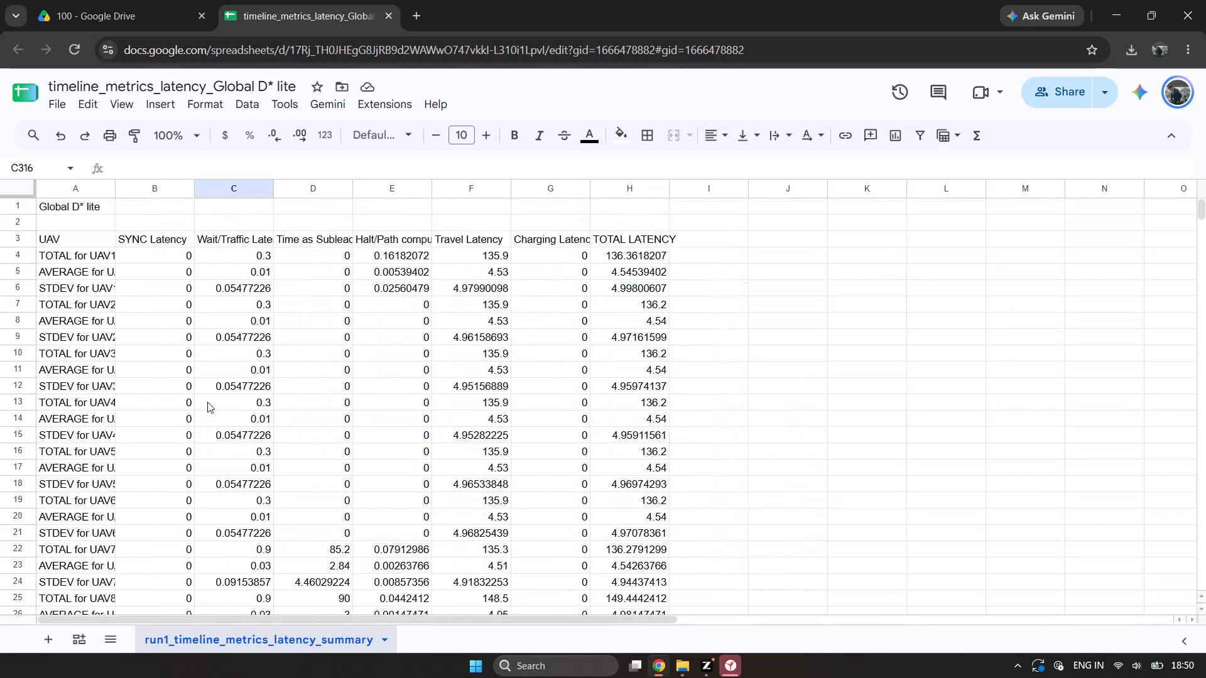
{"action": "left_click", "coordinate": [715, 671]}
{"action": "scroll", "coordinate": [668, 389], "scroll_direction": "down", "scroll_amount": 1}
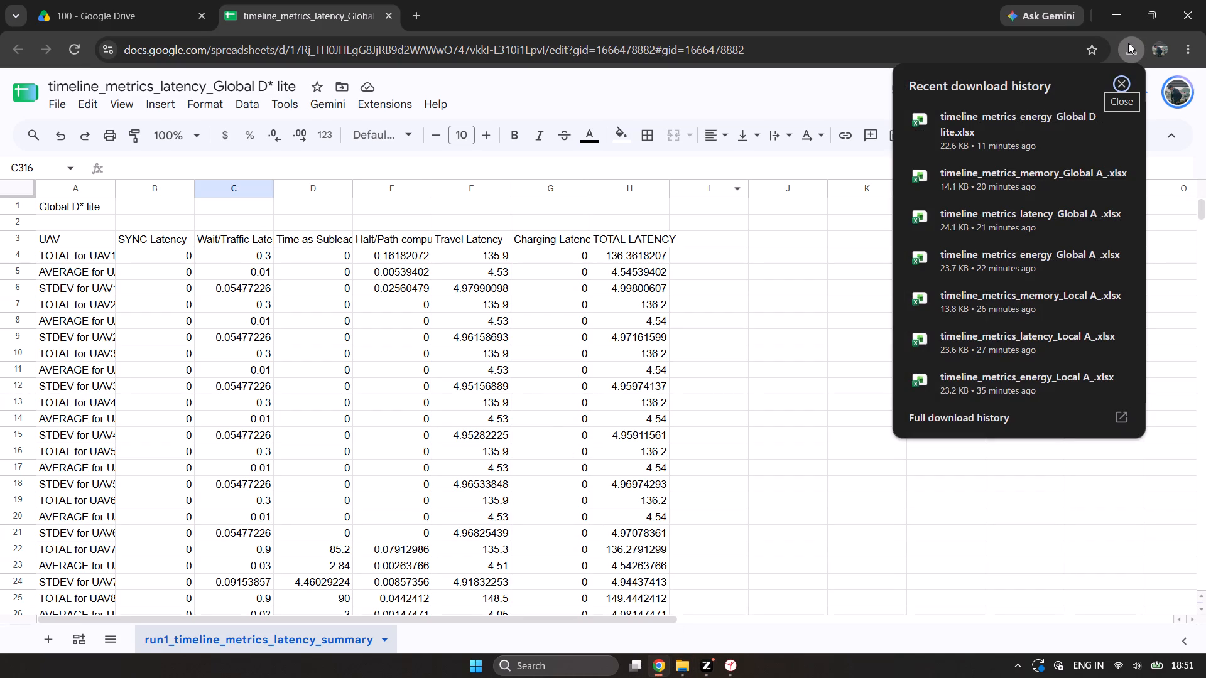
{"action": "left_click", "coordinate": [1128, 42]}
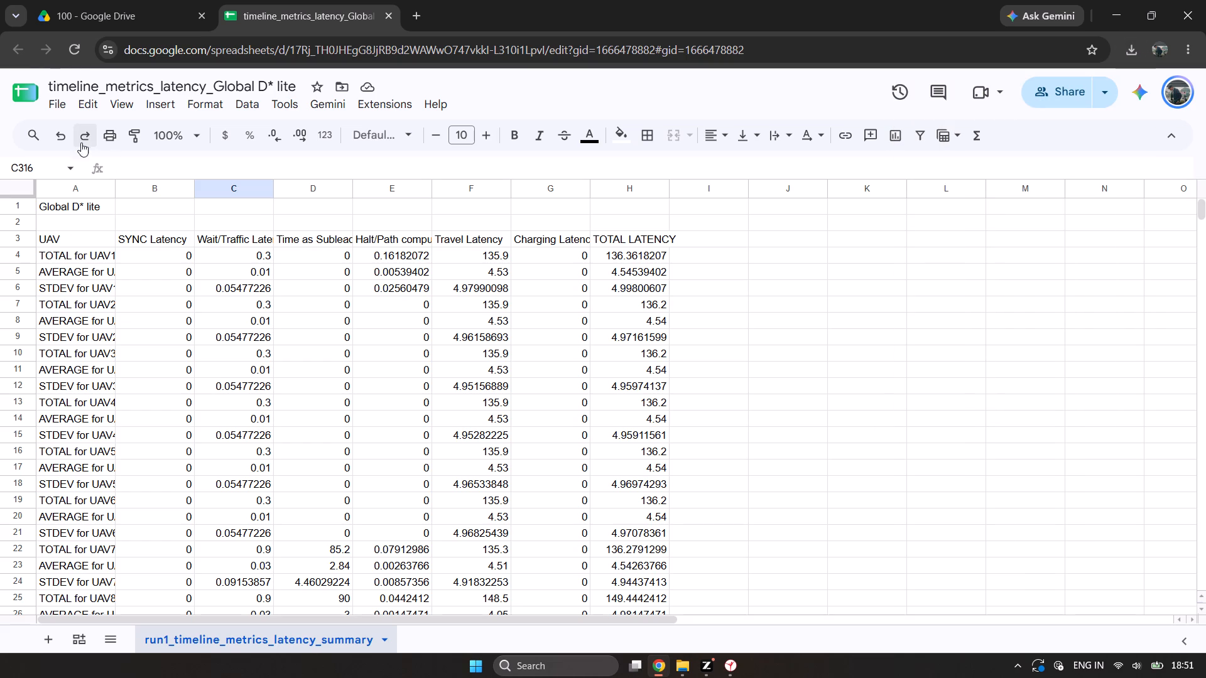
{"action": "left_click", "coordinate": [57, 102]}
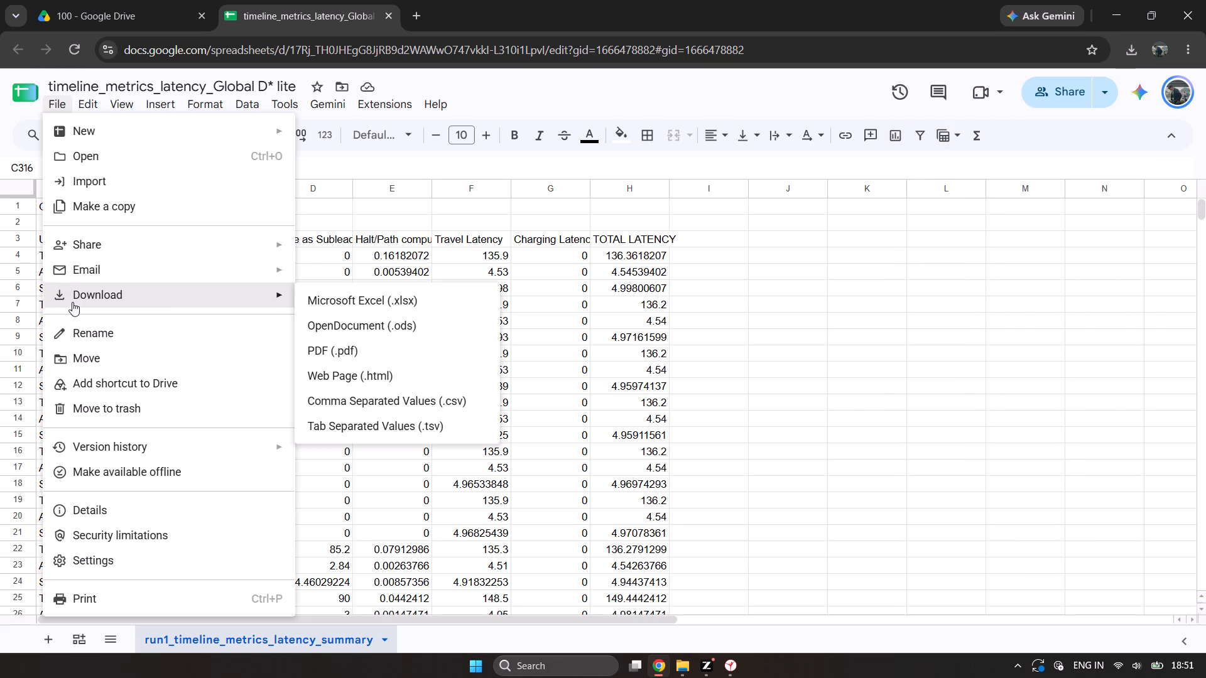
{"action": "left_click", "coordinate": [334, 301]}
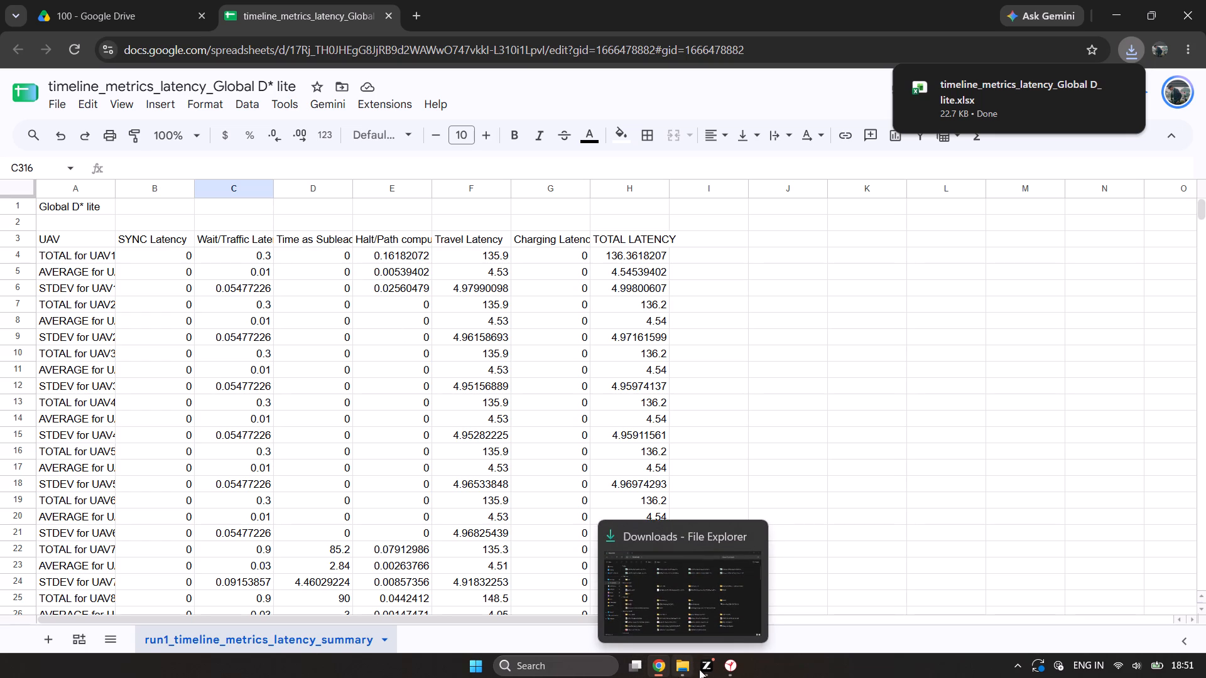
Close the latency spreadsheet and its preview, and open run1_timeline_metrics_memory_summary.csv with Google Sheets.
{"action": "left_click", "coordinate": [383, 16]}
{"action": "left_click", "coordinate": [389, 16]}
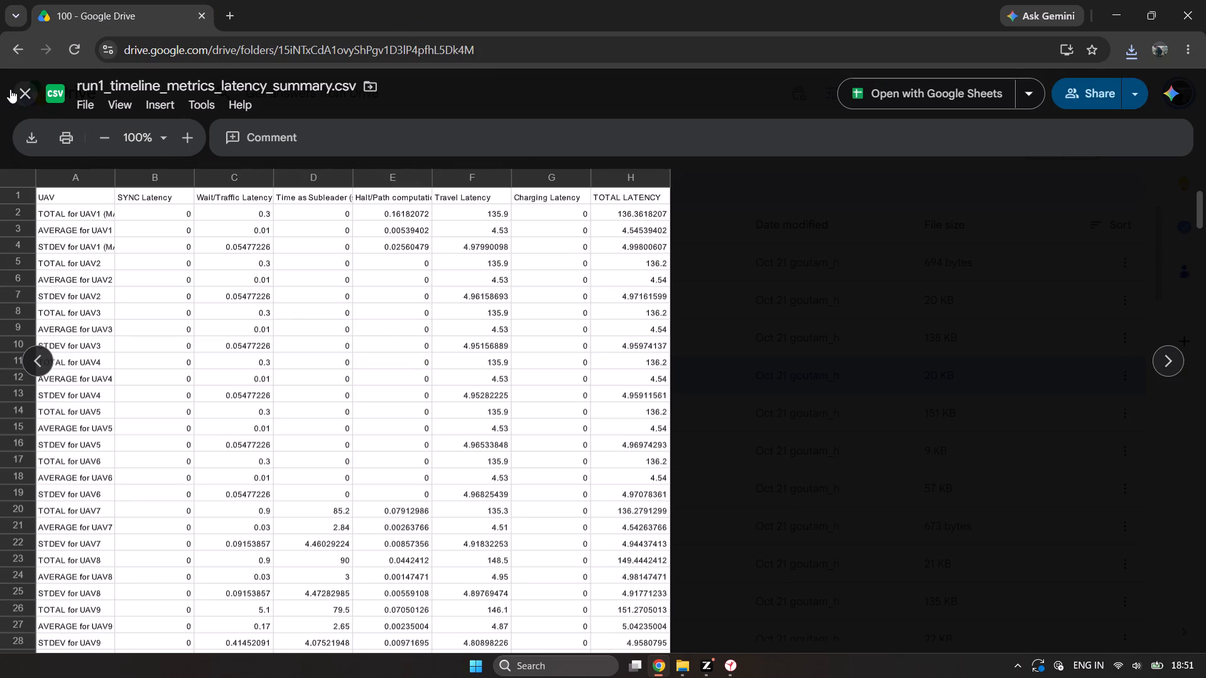
{"action": "left_click", "coordinate": [15, 89]}
{"action": "double_click", "coordinate": [434, 459]}
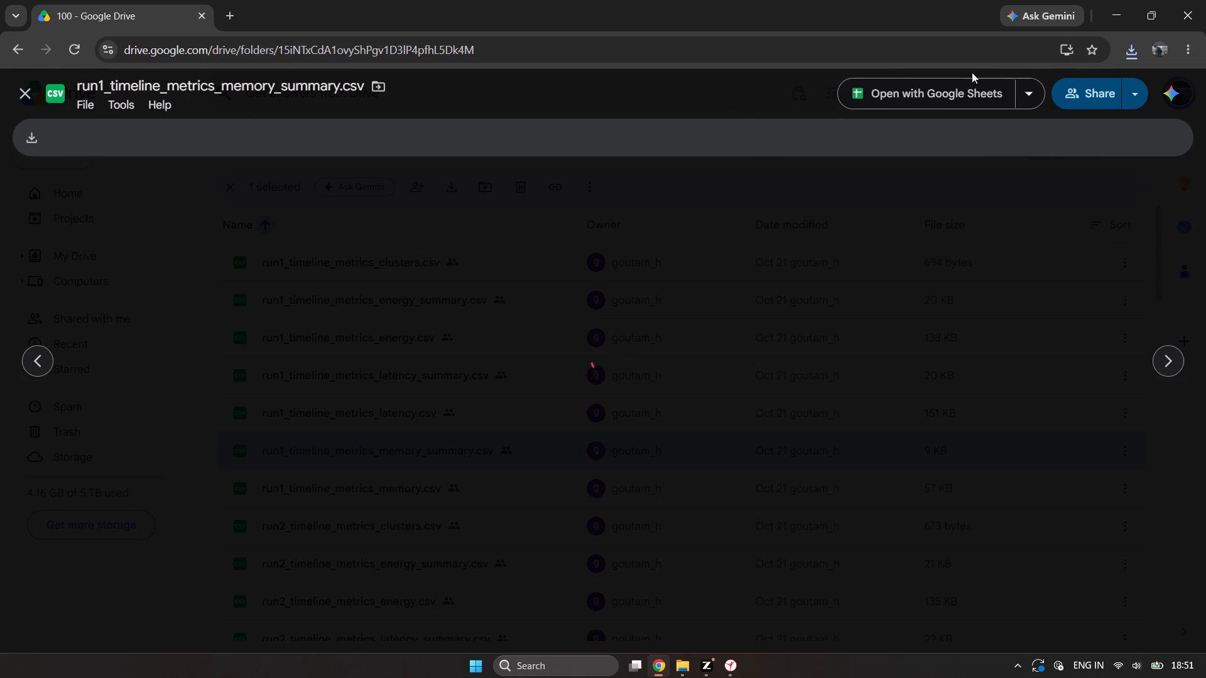
{"action": "left_click", "coordinate": [957, 82]}
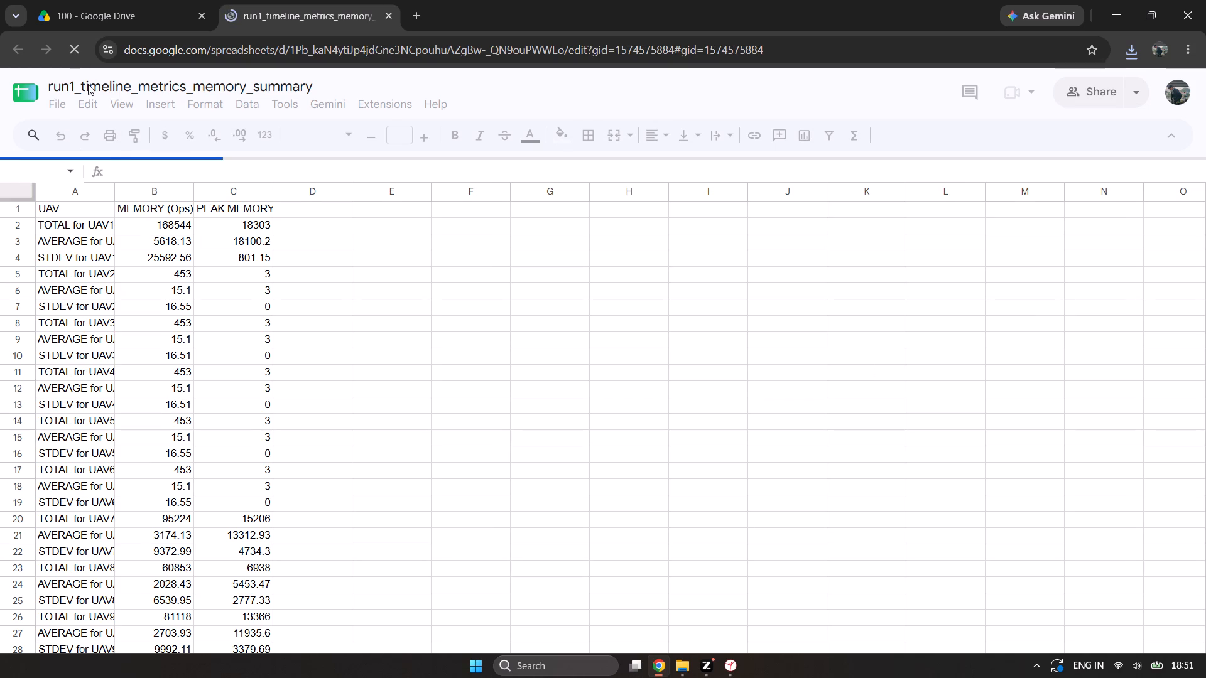
Rename the memory spreadsheet as timeline_metrics_memory_Global D* lite.
{"action": "left_click", "coordinate": [80, 80]}
{"action": "key", "text": "BackSpace"}
{"action": "key", "text": "BackSpace"}
{"action": "key", "text": "BackSpace"}
{"action": "key", "text": "BackSpace"}
{"action": "key", "text": "BackSpace"}
{"action": "key", "text": "BackSpace"}
{"action": "key", "text": "BackSpace"}
{"action": "key", "text": "BackSpace"}
{"action": "key", "text": "BackSpace"}
{"action": "key", "text": "BackSpace"}
{"action": "key", "text": "BackSpace"}
{"action": "key", "text": "BackSpace"}
{"action": "key", "text": "BackSpace"}
{"action": "key", "text": "BackSpace"}
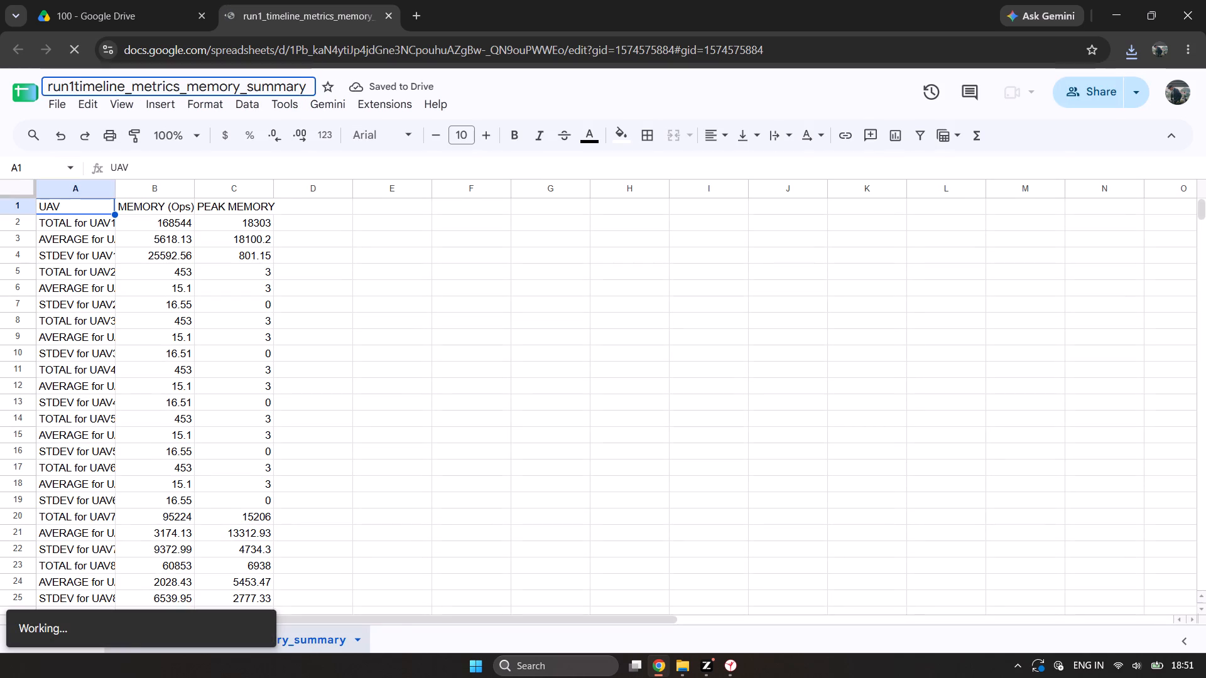
{"action": "left_click", "coordinate": [281, 83]}
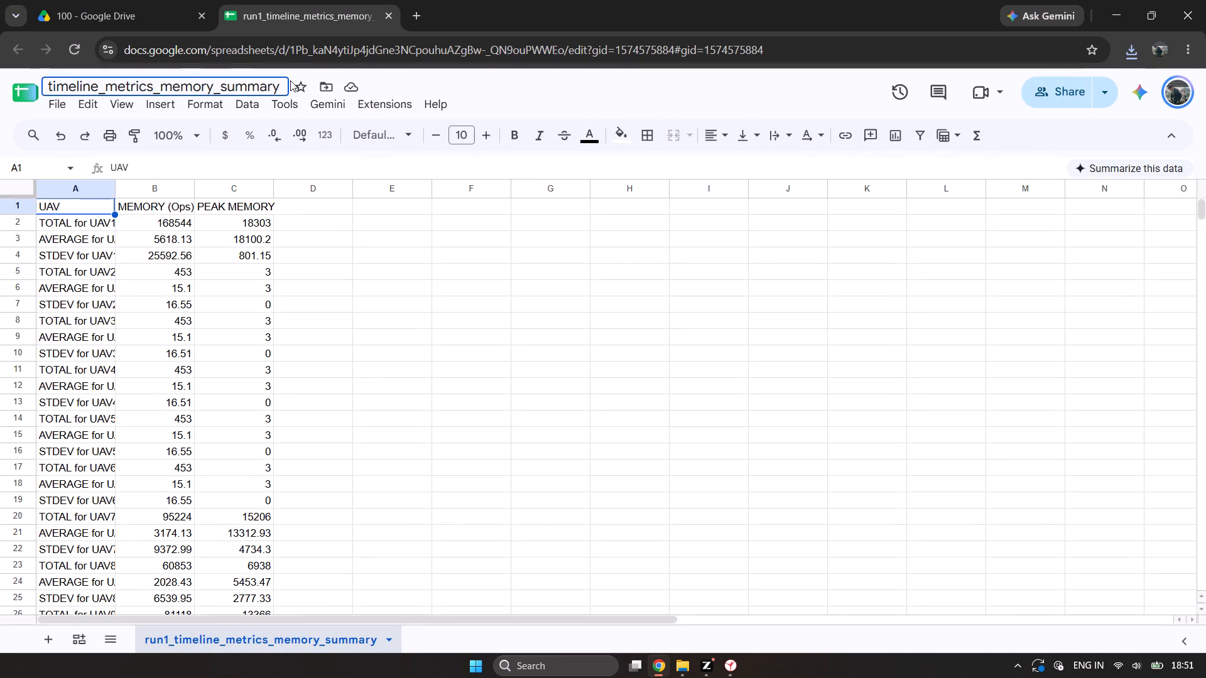
{"action": "key", "text": "BackSpace"}
{"action": "key", "text": "BackSpace"}
{"action": "key", "text": "BackSpace"}
{"action": "key", "text": "BackSpace"}
{"action": "key", "text": "BackSpace"}
{"action": "key", "text": "BackSpace"}
{"action": "key", "text": "BackSpace"}
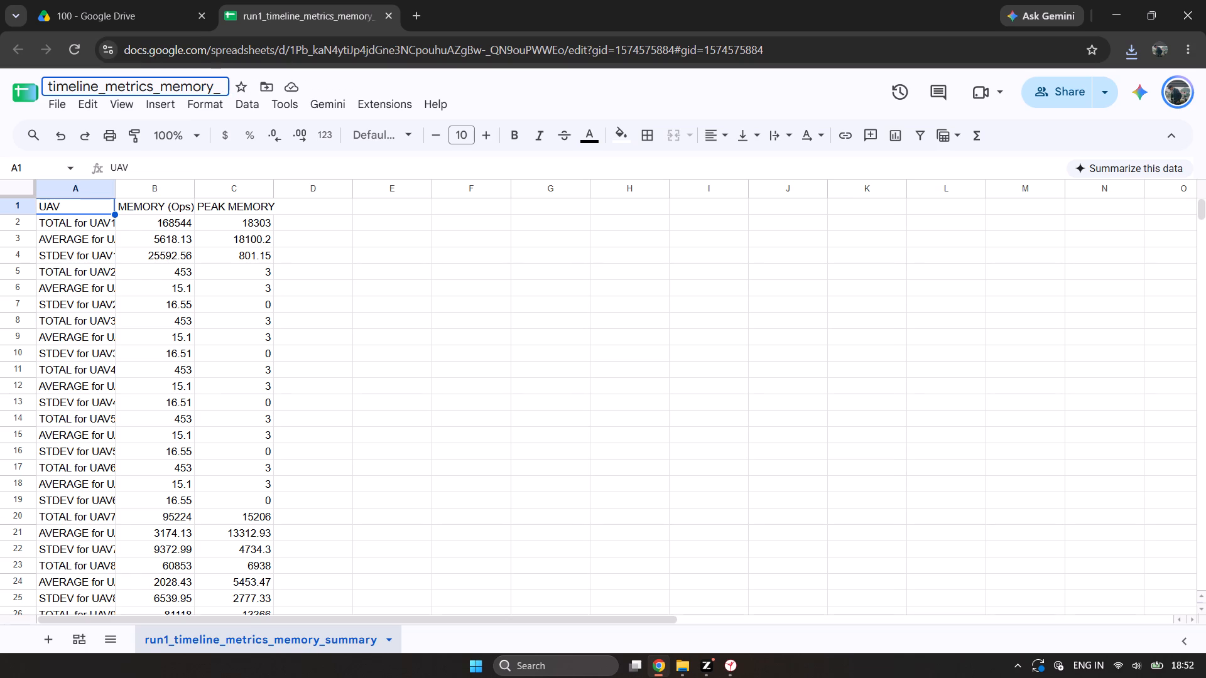
{"action": "key", "text": "g"}
{"action": "key", "text": "BackSpace"}
{"action": "key", "text": "shift+g"}
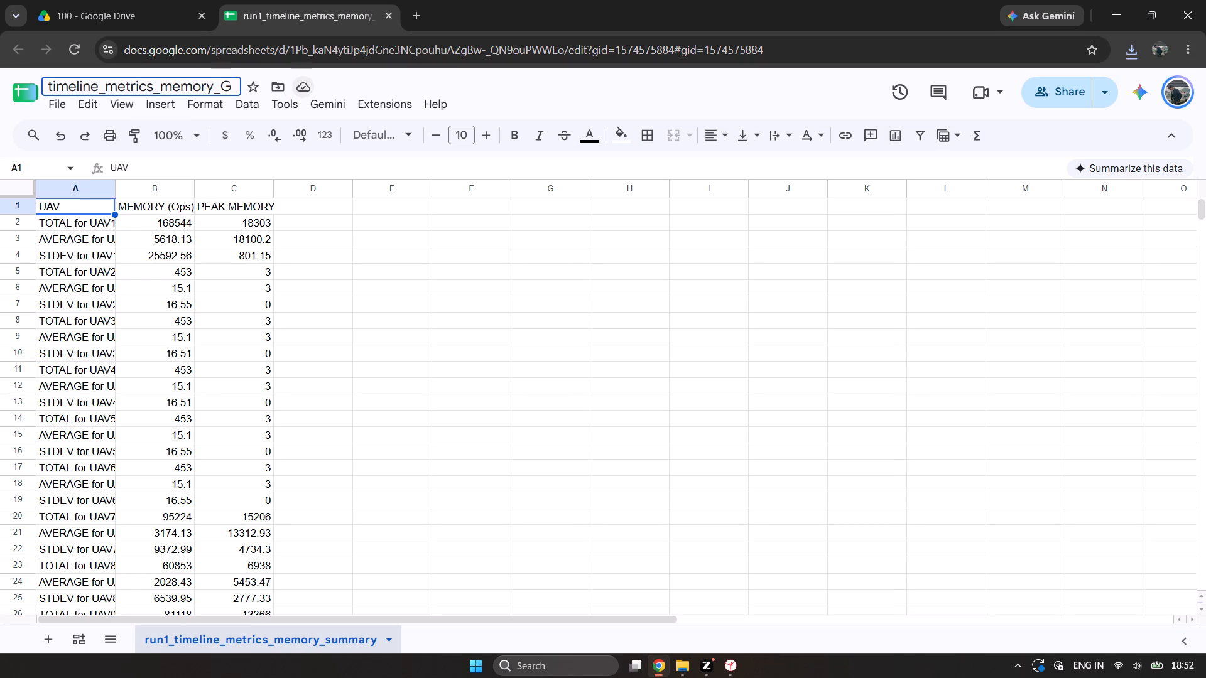
{"action": "key", "text": "l"}
{"action": "type", "text": "obal D*"}
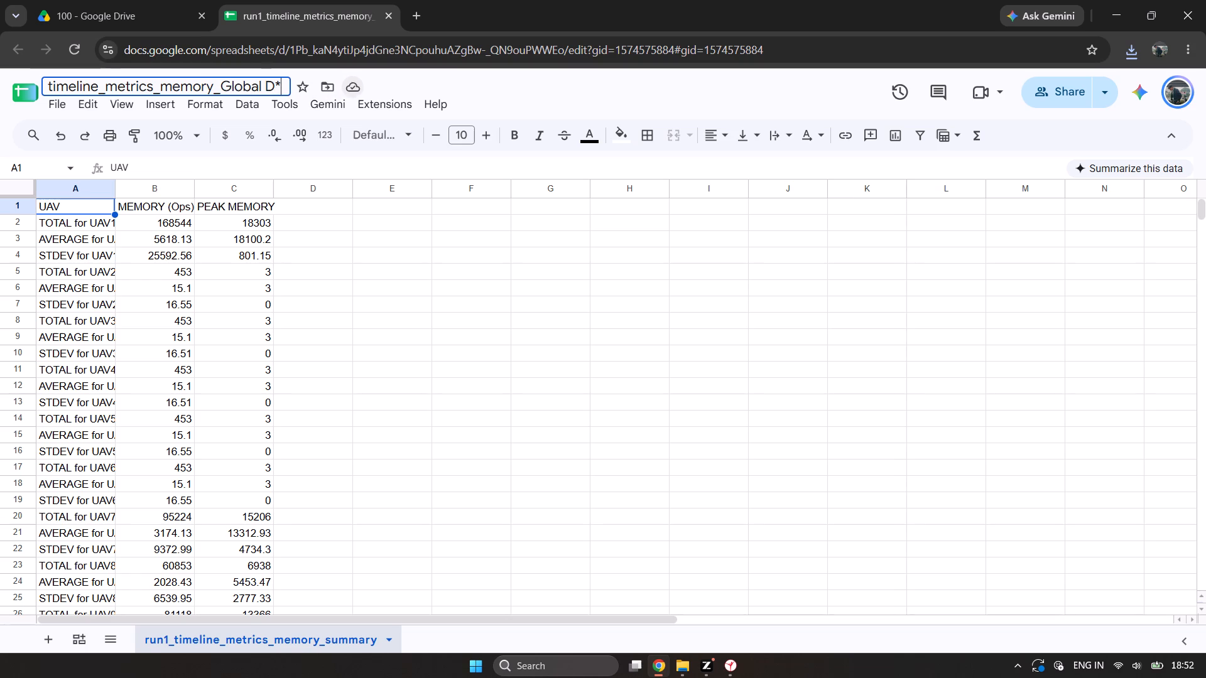
{"action": "key", "text": "space"}
{"action": "type", "text": "lite"}
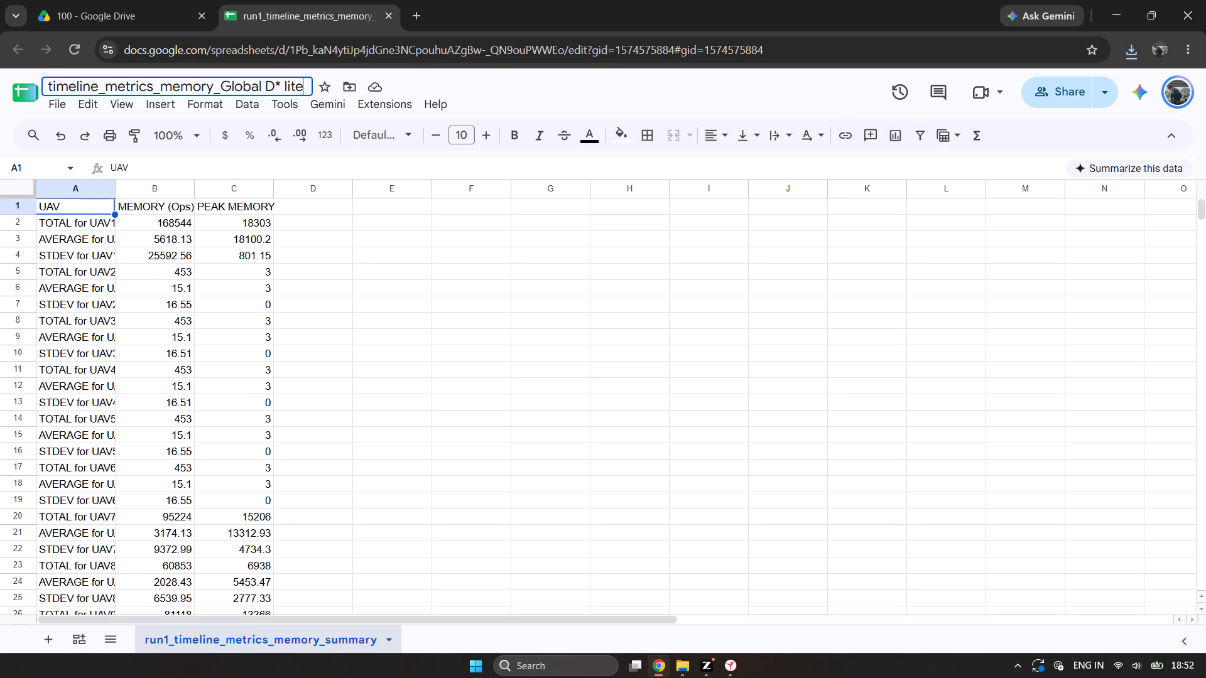
Apply the new memory spreadsheet name and insert two blank rows above the UAV header row.
{"action": "left_click", "coordinate": [337, 333]}
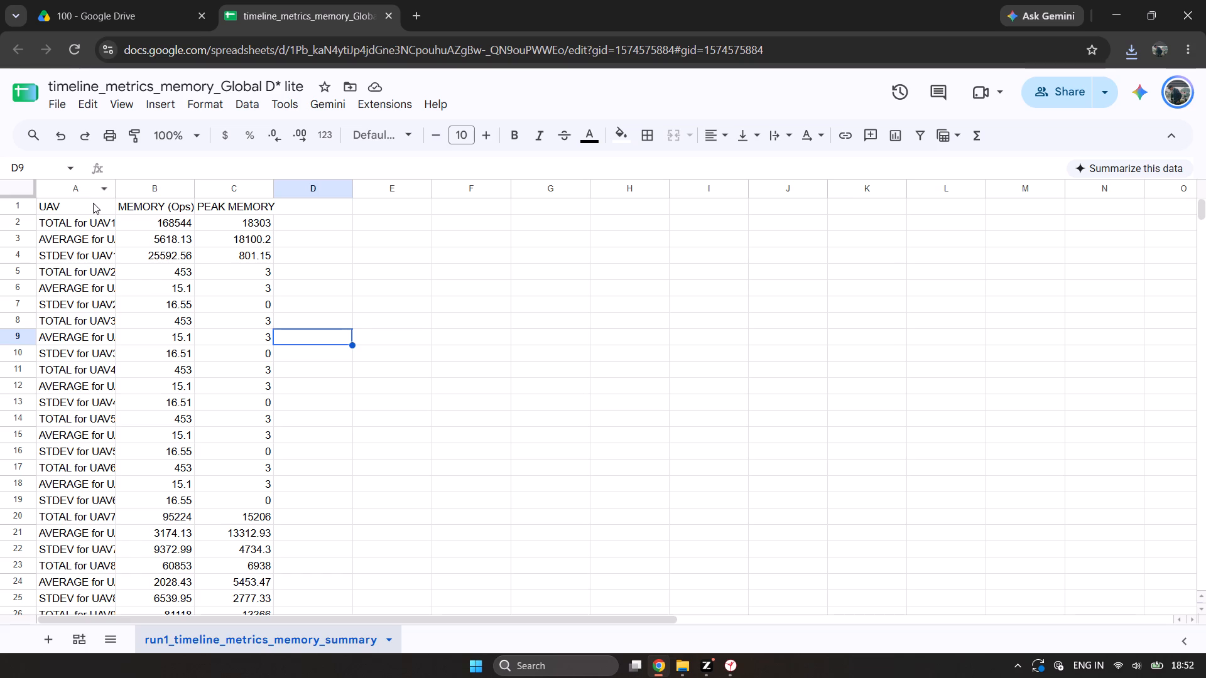
{"action": "left_click", "coordinate": [93, 203]}
{"action": "right_click", "coordinate": [93, 203]}
{"action": "left_click", "coordinate": [187, 296]}
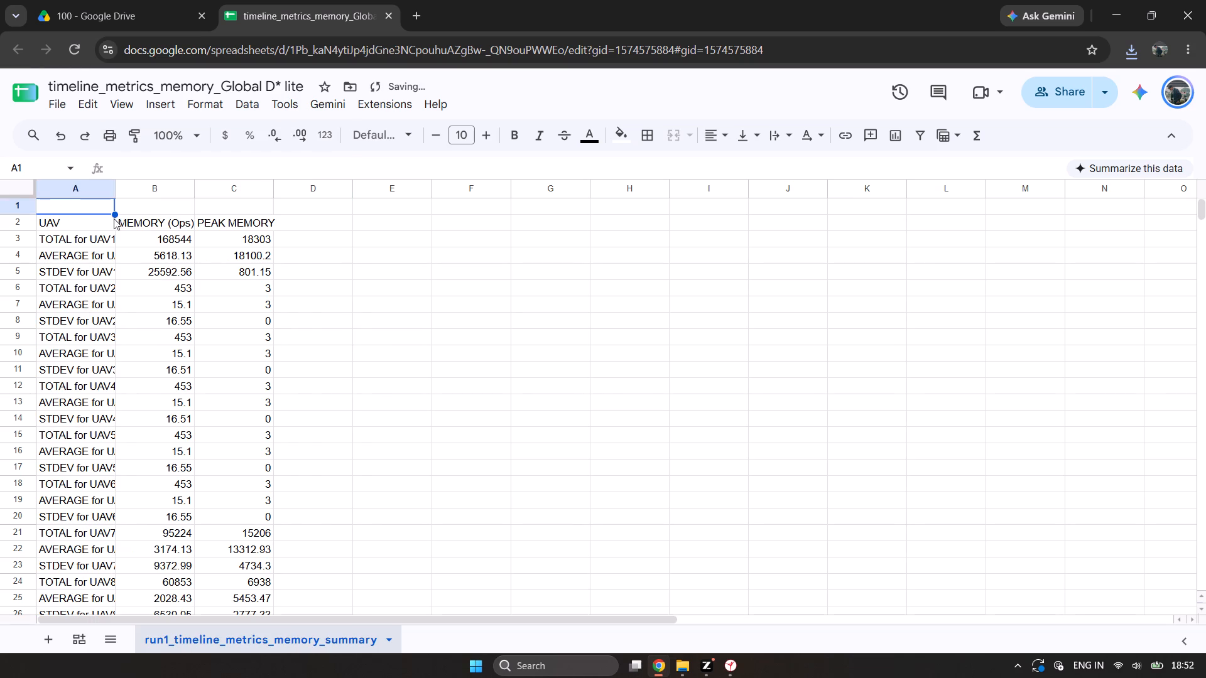
{"action": "left_click", "coordinate": [99, 220]}
{"action": "right_click", "coordinate": [99, 220]}
{"action": "left_click", "coordinate": [158, 285]}
{"action": "left_click", "coordinate": [160, 299]}
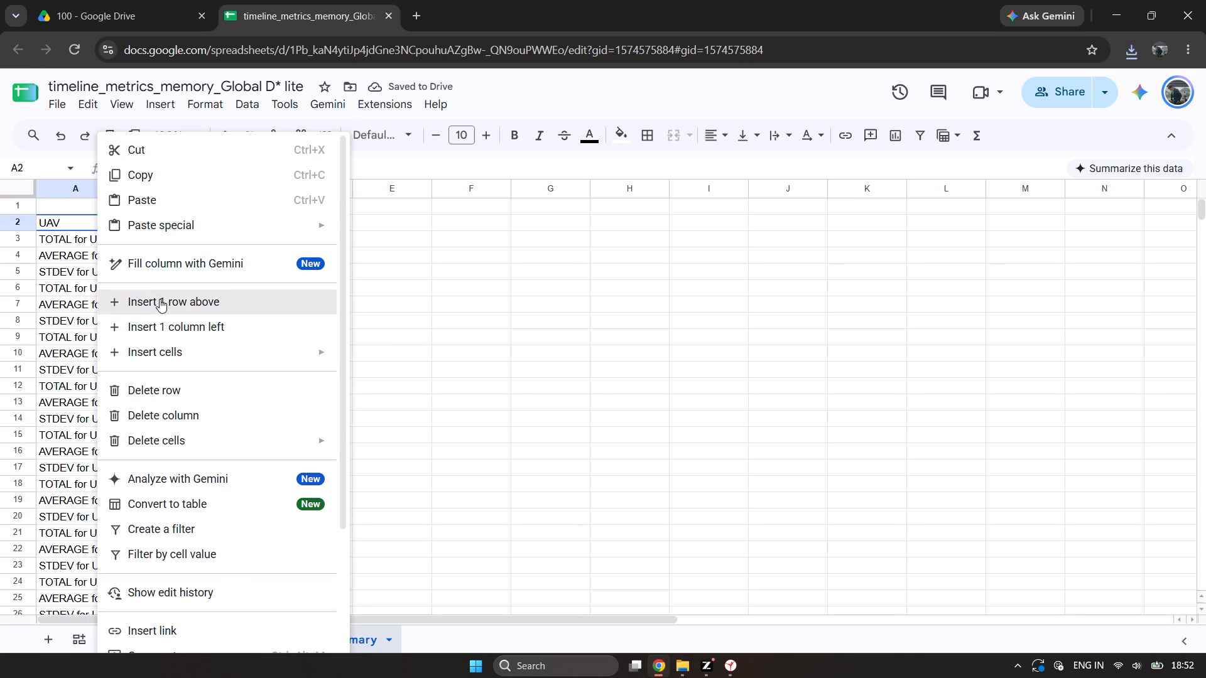
{"action": "left_click", "coordinate": [283, 247]}
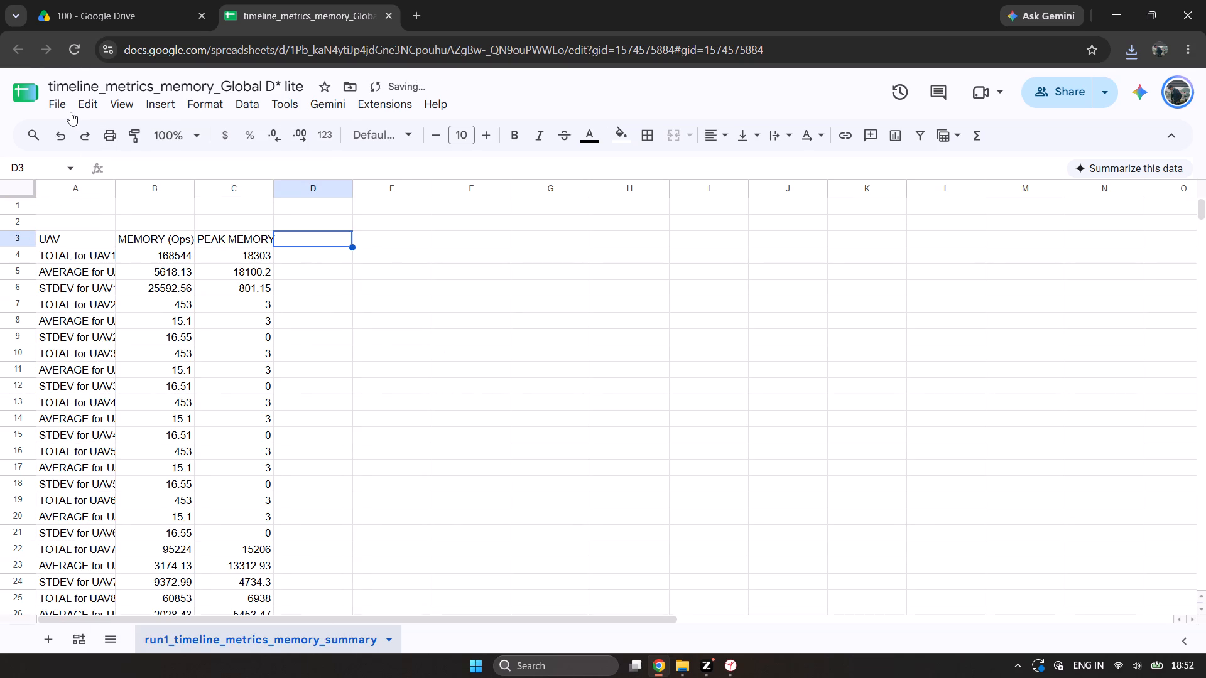
Enter the title Global D* lite in cell A1 of the memory spreadsheet.
{"action": "left_click", "coordinate": [80, 208]}
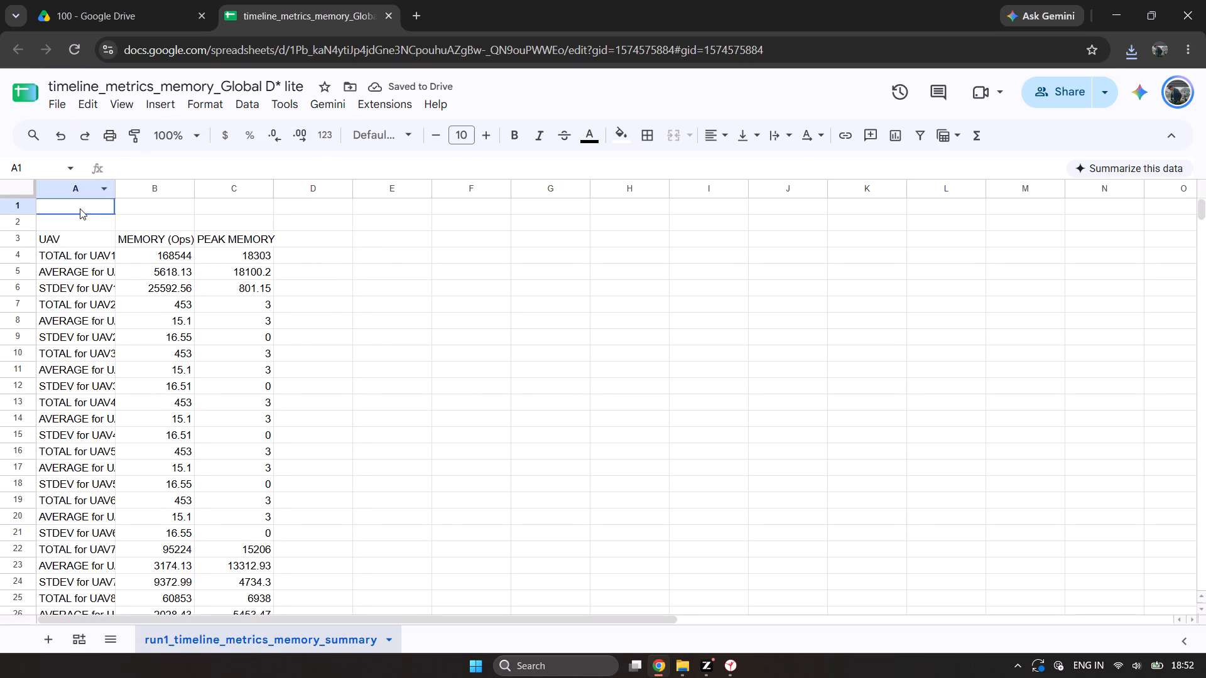
{"action": "type", "text": "Global"}
{"action": "key", "text": "space"}
{"action": "type", "text": "D* lite"}
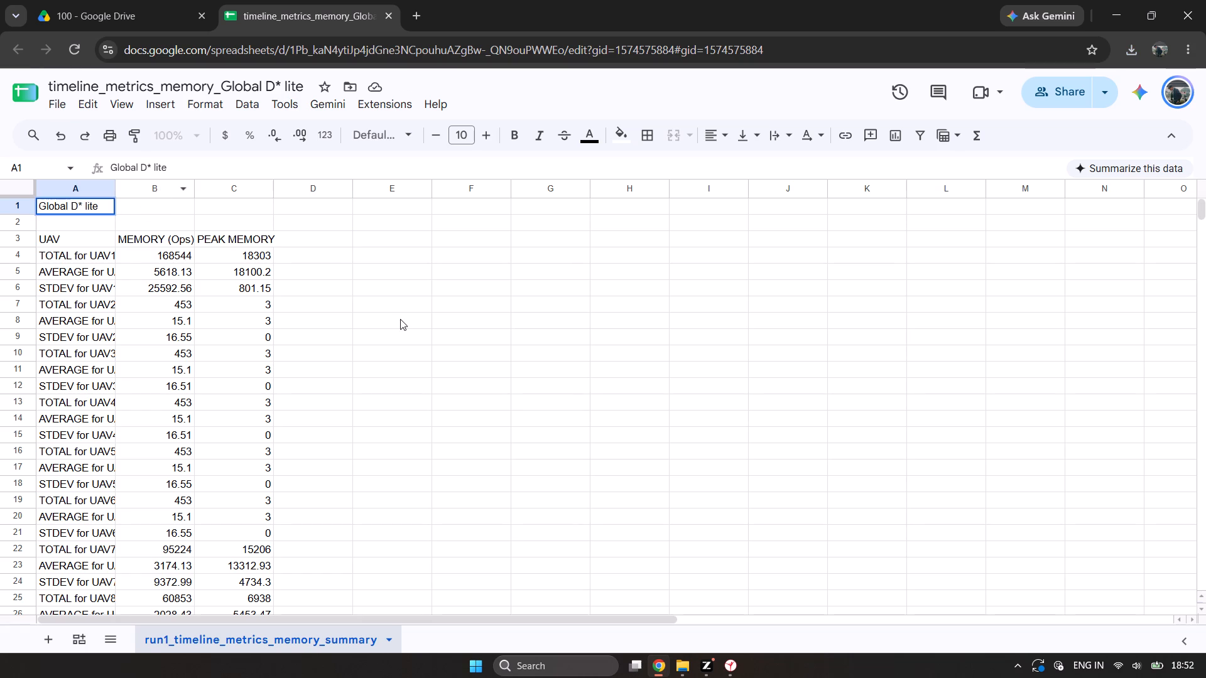
{"action": "left_click", "coordinate": [401, 320]}
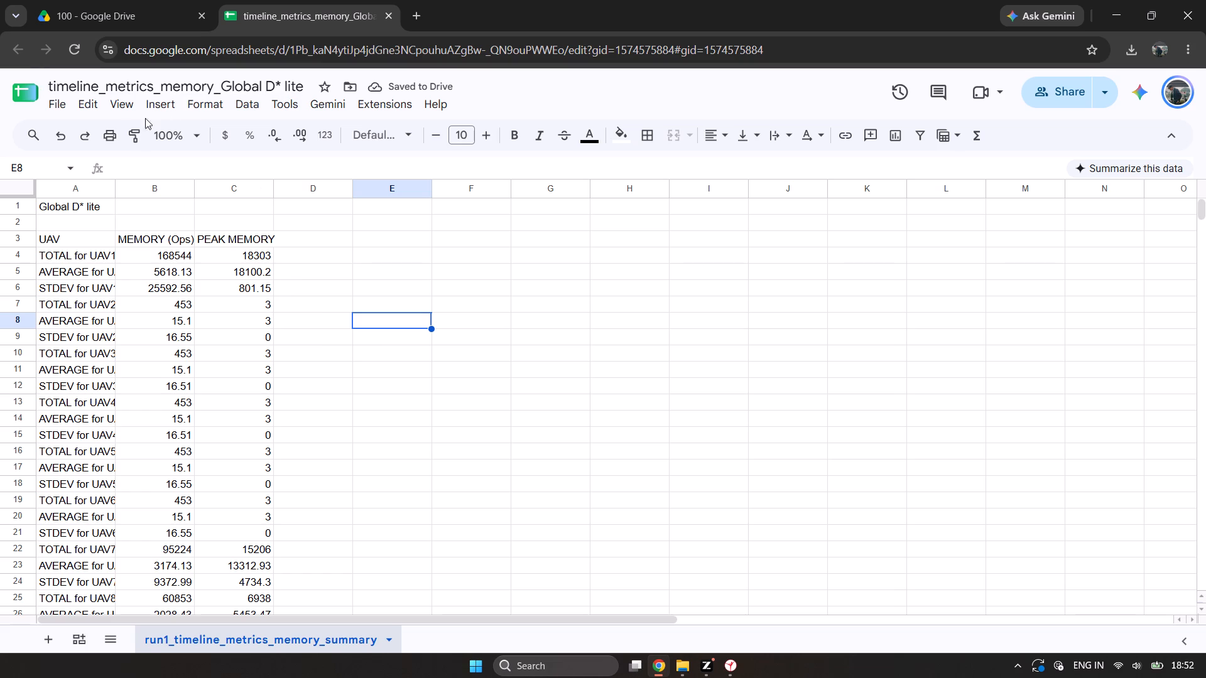
Download the renamed memory spreadsheet in Microsoft Excel (.xlsx) format.
{"action": "left_click", "coordinate": [67, 102]}
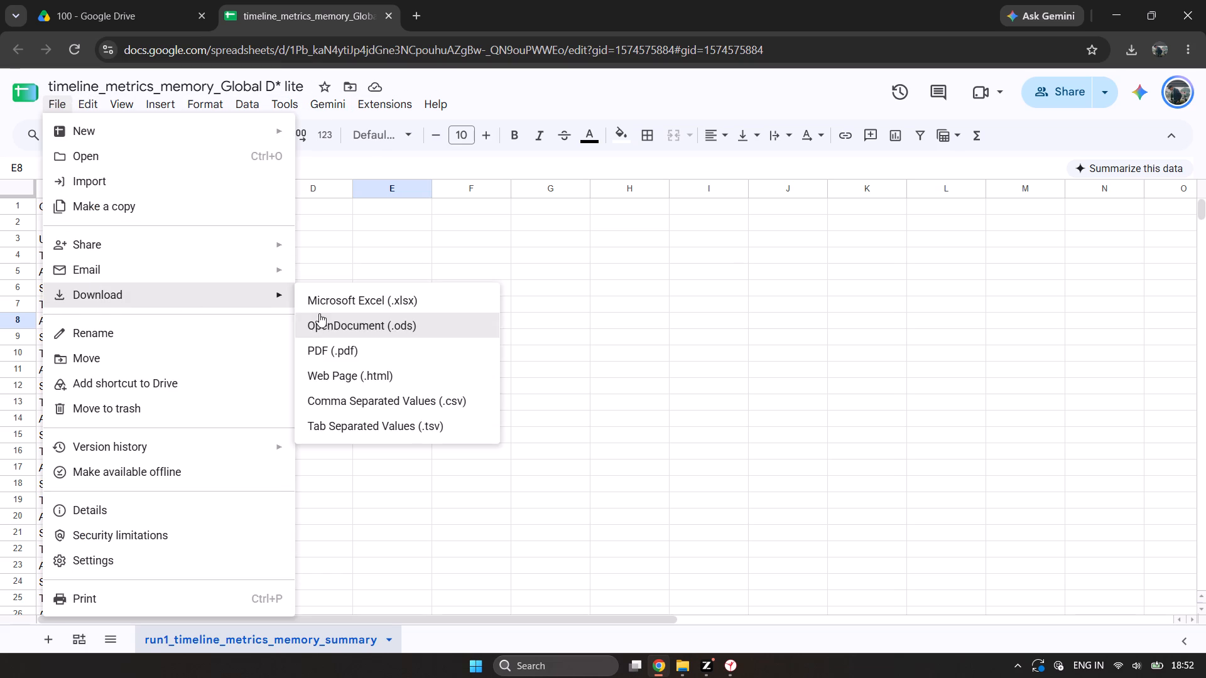
{"action": "left_click", "coordinate": [330, 301]}
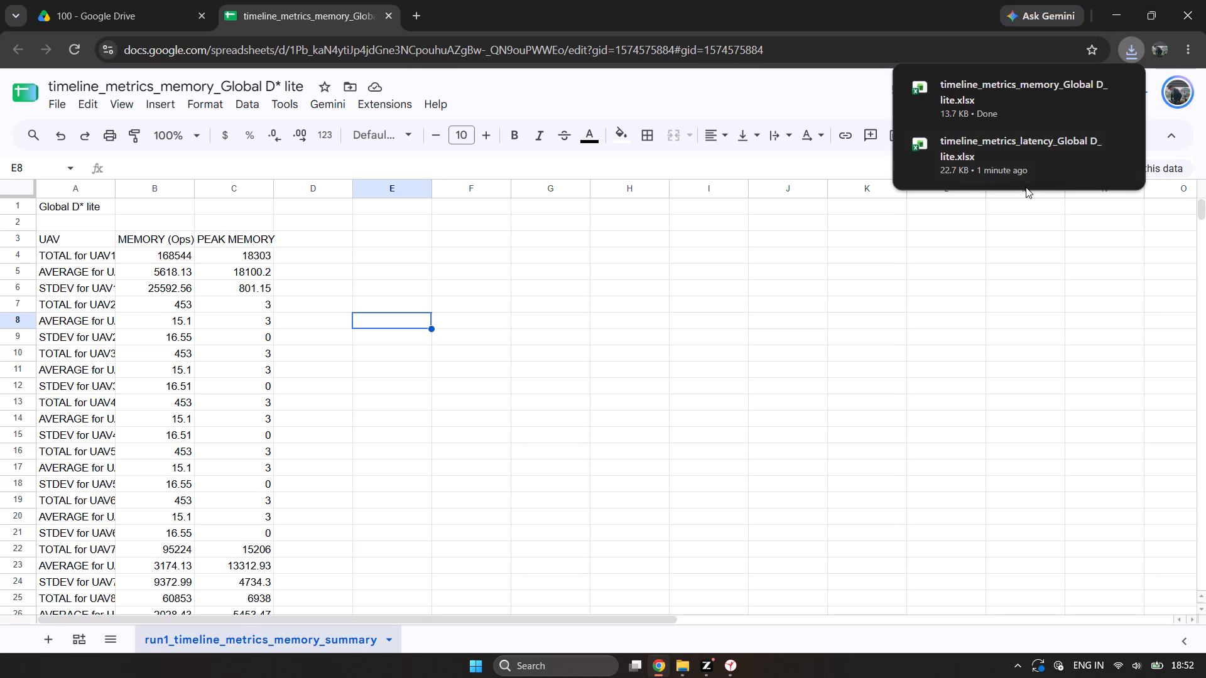
Close the memory spreadsheet and its CSV preview, and browse down the file list of the 100 folder.
{"action": "left_click", "coordinate": [391, 14]}
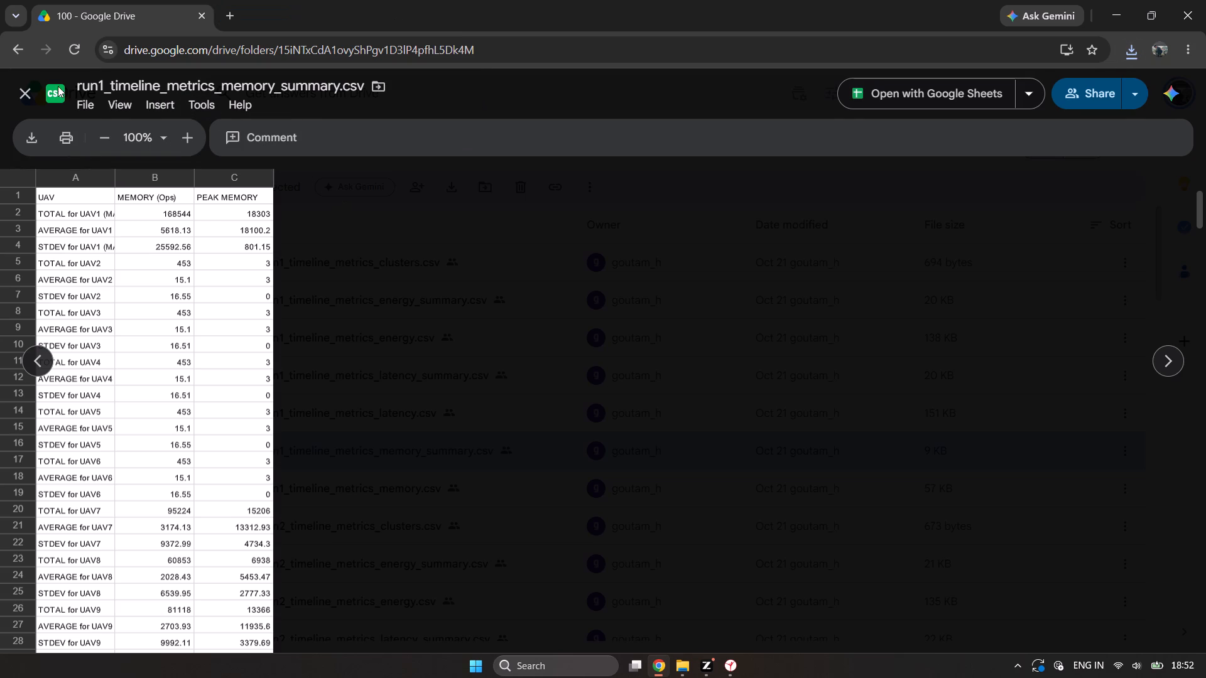
{"action": "left_click", "coordinate": [13, 96]}
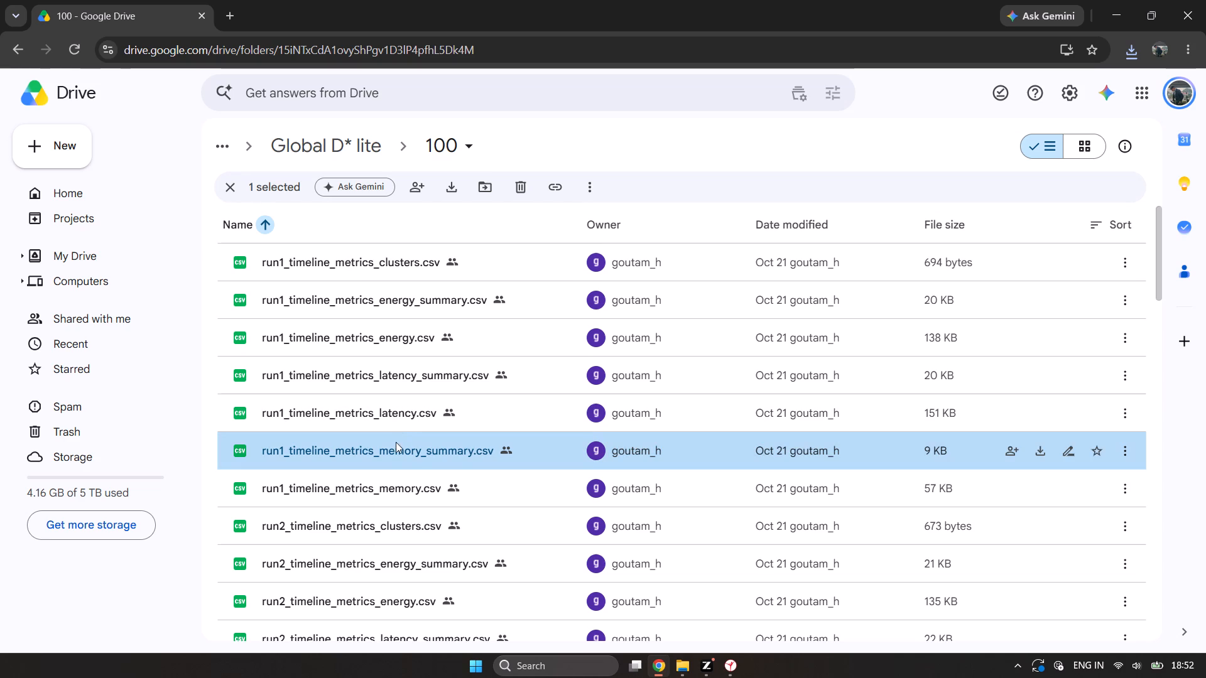
{"action": "scroll", "coordinate": [442, 427], "scroll_direction": "down", "scroll_amount": 20}
{"action": "scroll", "coordinate": [442, 427], "scroll_direction": "down", "scroll_amount": 14}
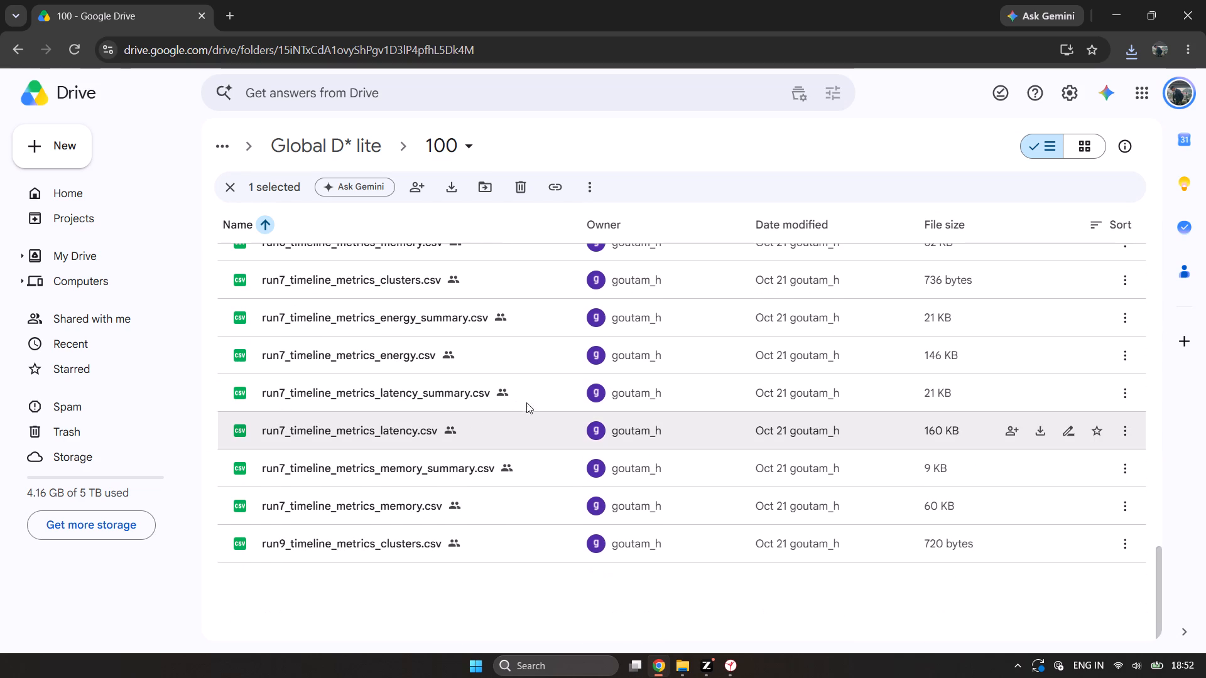
{"action": "scroll", "coordinate": [526, 402], "scroll_direction": "down", "scroll_amount": 2}
{"action": "scroll", "coordinate": [817, 352], "scroll_direction": "down", "scroll_amount": 6}
{"action": "scroll", "coordinate": [731, 438], "scroll_direction": "down", "scroll_amount": 8}
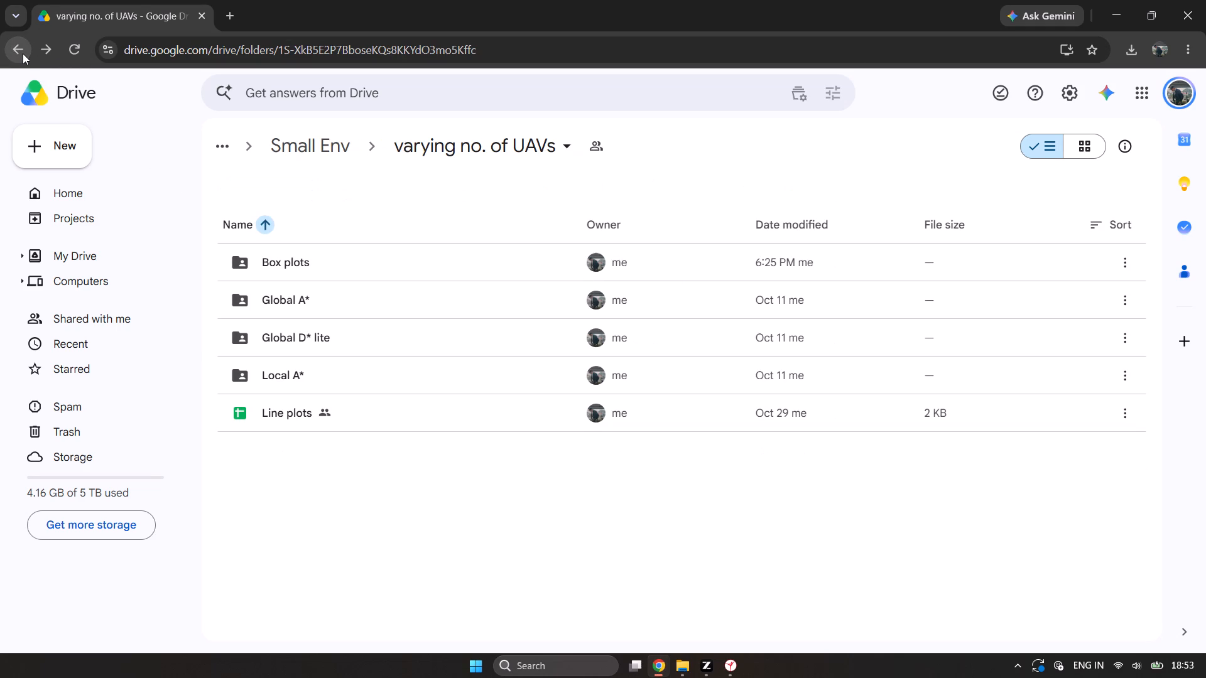
{"action": "double_click", "coordinate": [313, 309]}
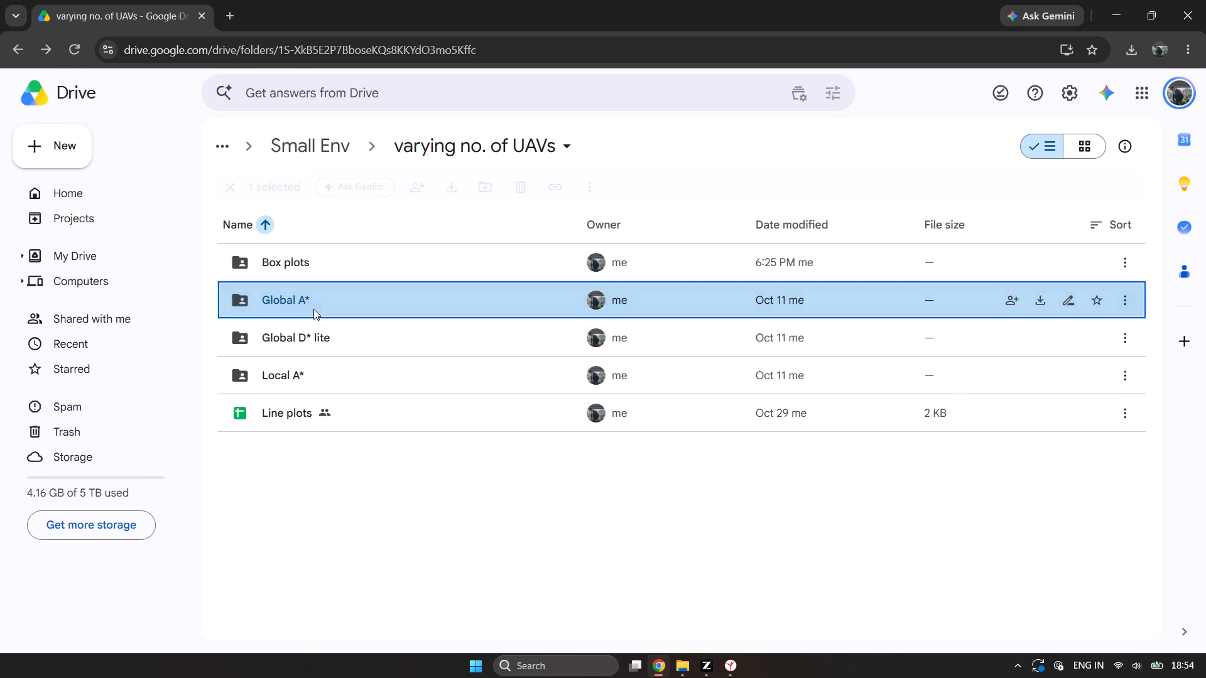
{"action": "double_click", "coordinate": [384, 262]}
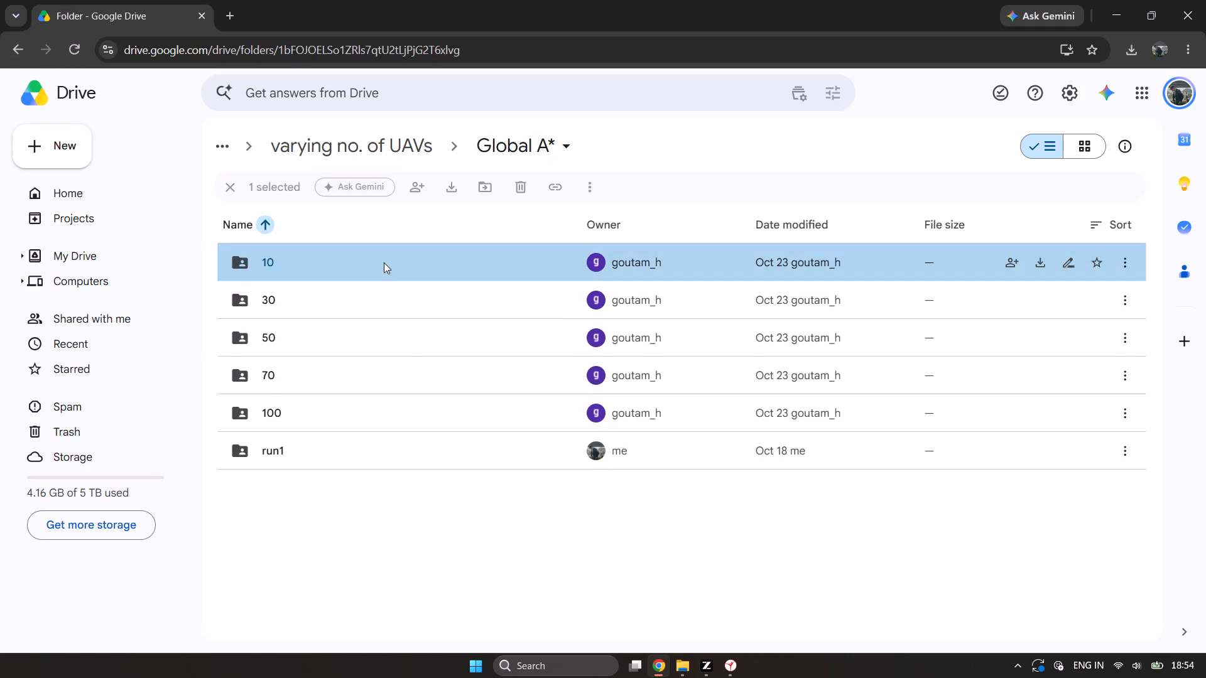
{"action": "double_click", "coordinate": [389, 266]}
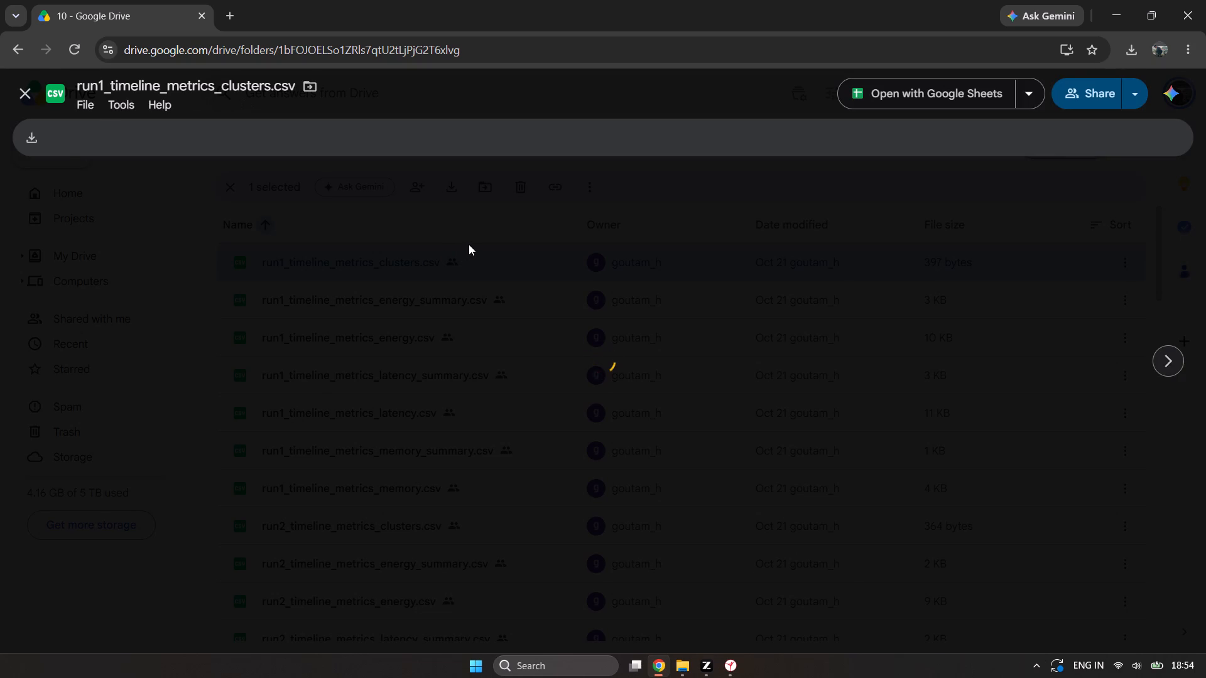
{"action": "left_click", "coordinate": [956, 102]}
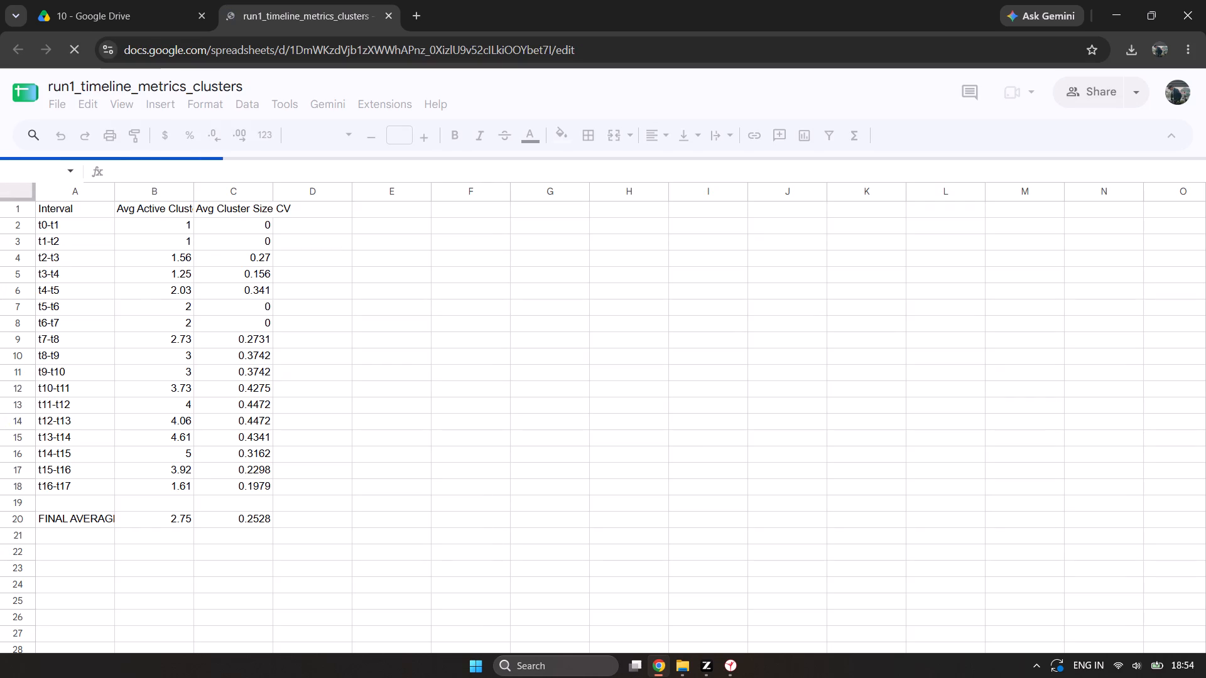
Rename the spreadsheet as timeline_metrics_clusters_Global A*.
{"action": "left_click", "coordinate": [81, 83]}
{"action": "key", "text": "BackSpace"}
{"action": "key", "text": "BackSpace"}
{"action": "key", "text": "BackSpace"}
{"action": "key", "text": "BackSpace"}
{"action": "key", "text": "BackSpace"}
{"action": "key", "text": "BackSpace"}
{"action": "key", "text": "BackSpace"}
{"action": "key", "text": "BackSpace"}
{"action": "key", "text": "BackSpace"}
{"action": "key", "text": "BackSpace"}
{"action": "key", "text": "BackSpace"}
{"action": "key", "text": "BackSpace"}
{"action": "key", "text": "BackSpace"}
{"action": "key", "text": "BackSpace"}
{"action": "key", "text": "BackSpace"}
{"action": "key", "text": "BackSpace"}
{"action": "key", "text": "BackSpace"}
{"action": "key", "text": "BackSpace"}
{"action": "key", "text": "BackSpace"}
{"action": "key", "text": "BackSpace"}
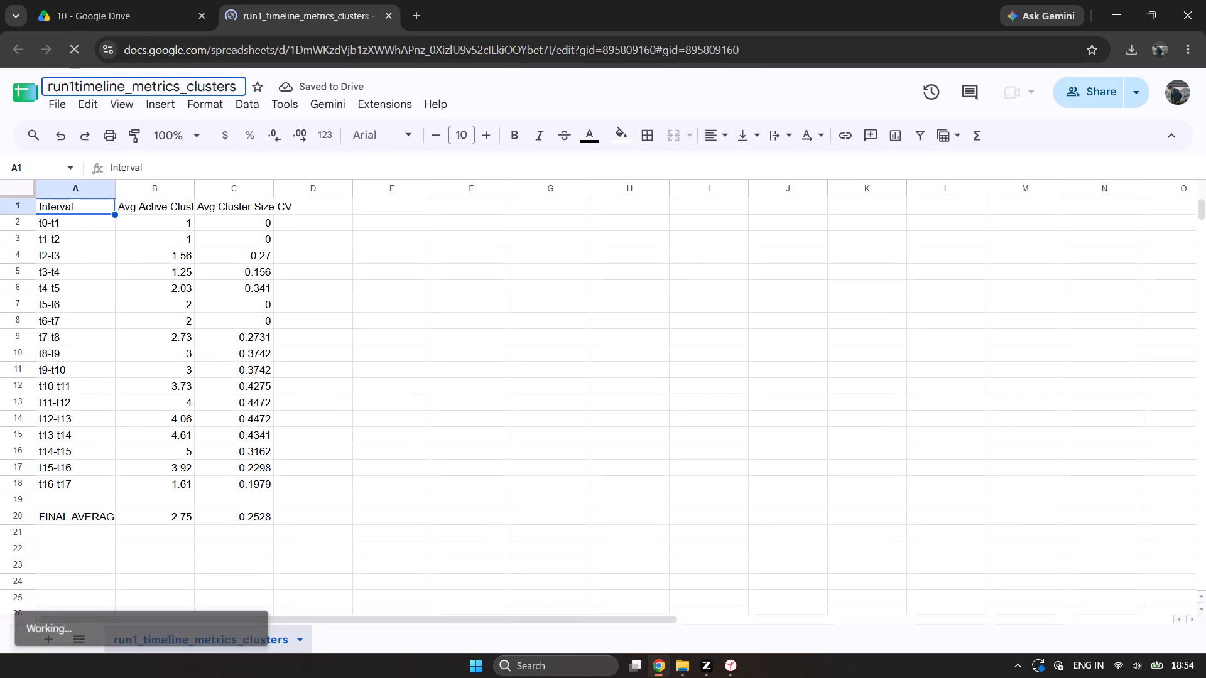
{"action": "left_click", "coordinate": [212, 85]}
{"action": "key", "text": "shift+underscore"}
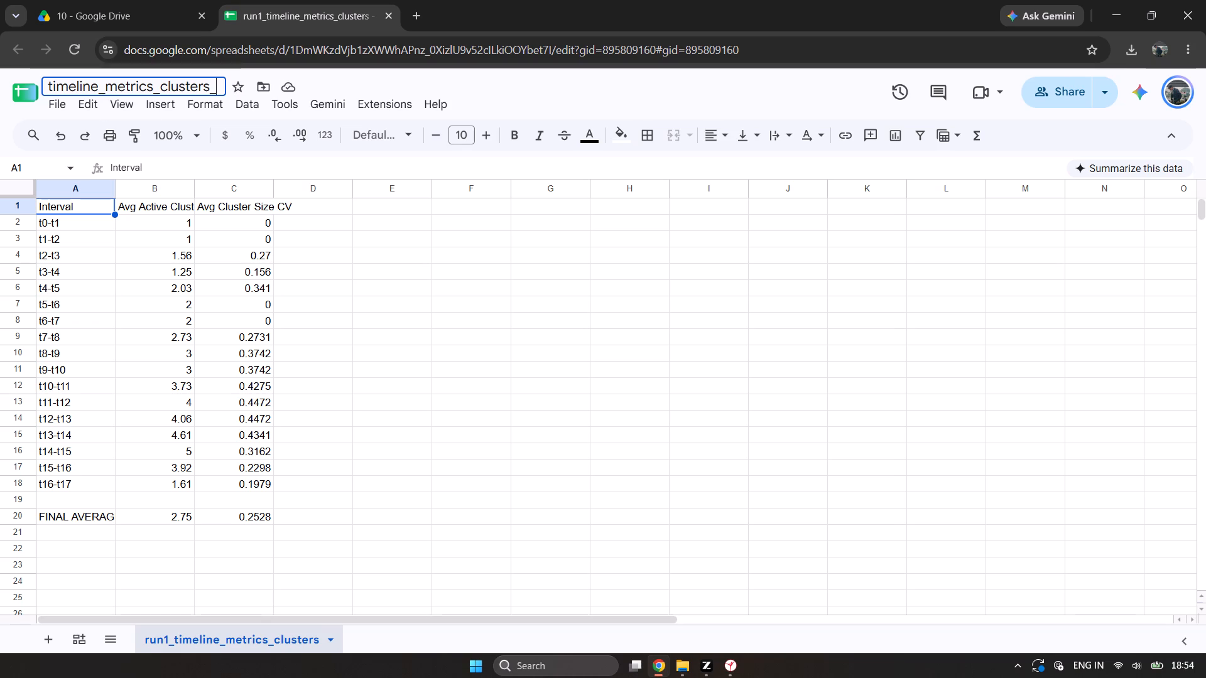
{"action": "type", "text": "Global A*"}
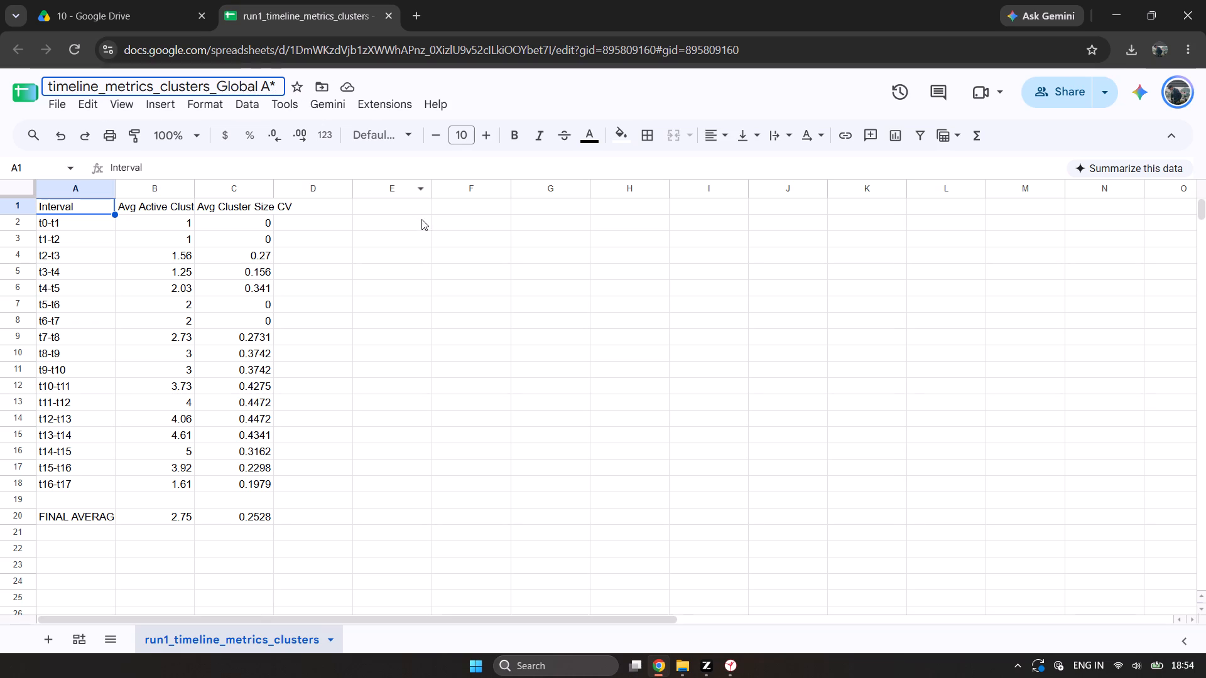
{"action": "left_click", "coordinate": [392, 278]}
Insert three blank rows above the Interval header row.
{"action": "left_click", "coordinate": [72, 208]}
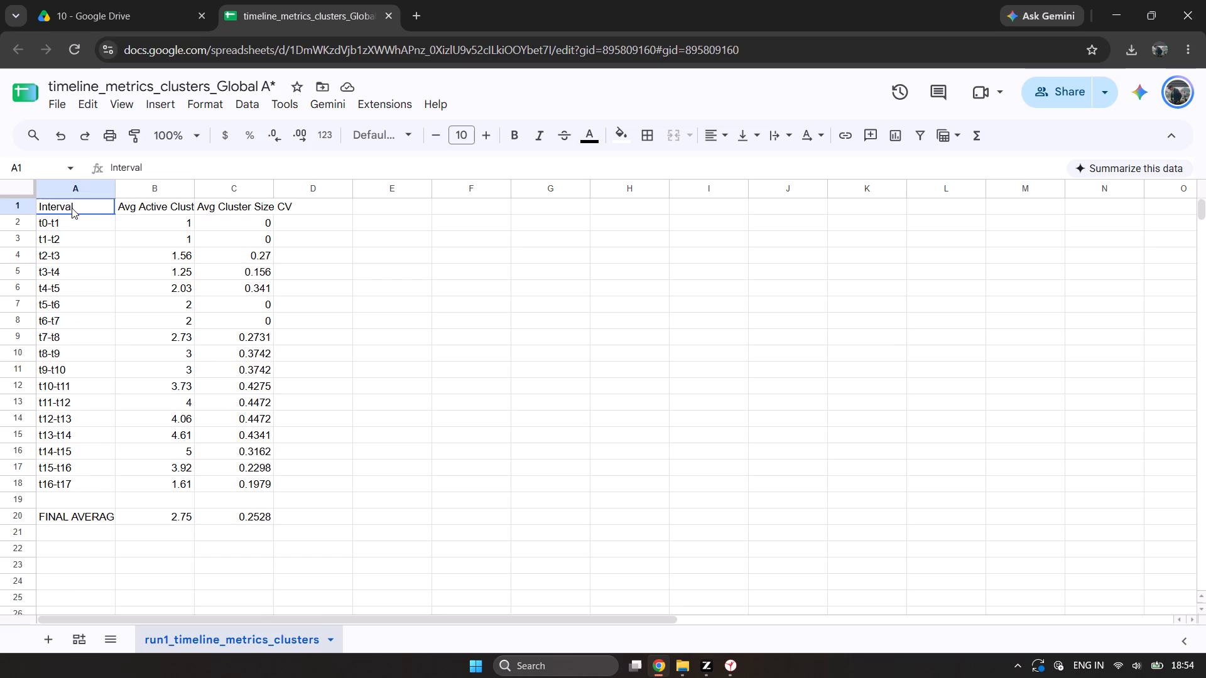
{"action": "right_click", "coordinate": [72, 208]}
{"action": "left_click", "coordinate": [152, 299]}
{"action": "left_click", "coordinate": [88, 223]}
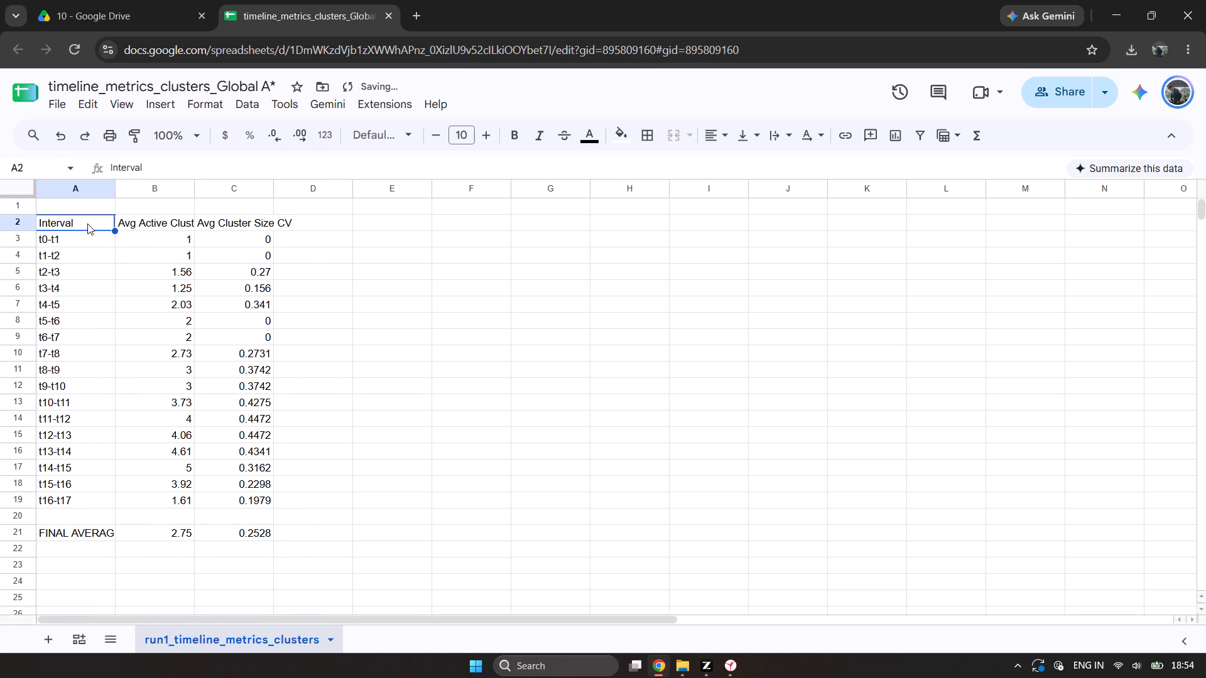
{"action": "right_click", "coordinate": [87, 223]}
{"action": "left_click", "coordinate": [141, 296]}
{"action": "left_click", "coordinate": [90, 243]}
{"action": "right_click", "coordinate": [90, 243]}
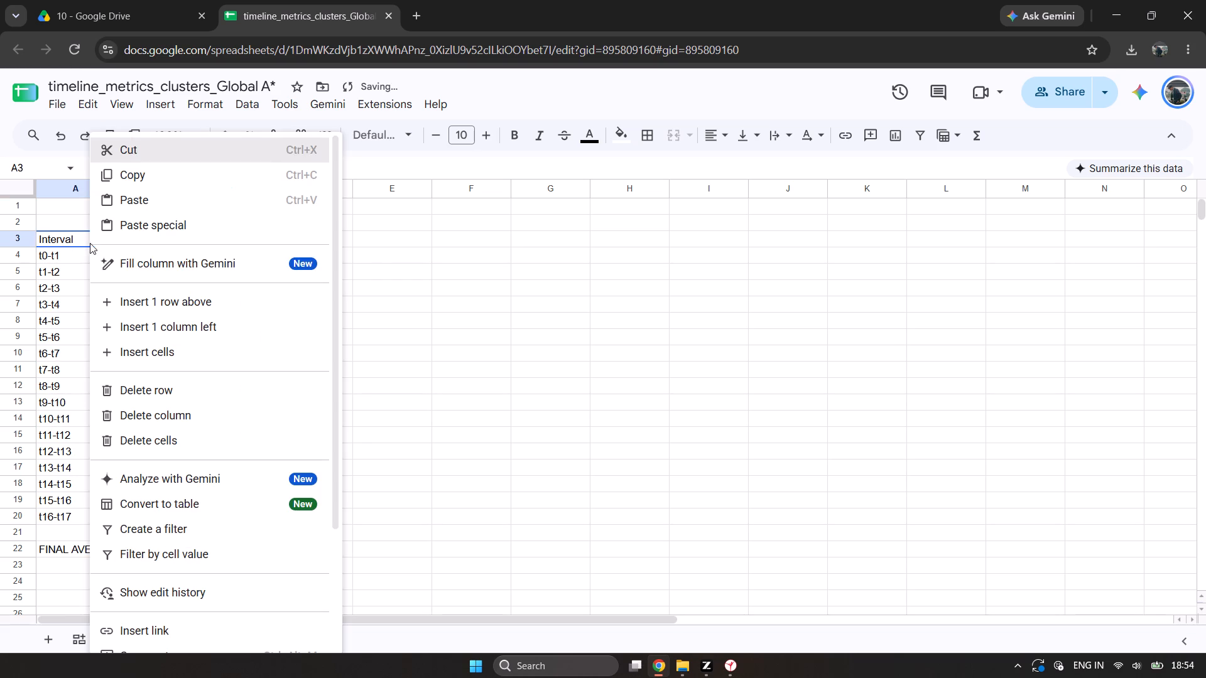
{"action": "left_click", "coordinate": [141, 308]}
Enter the heading "Global A*" in cell A1 and the label "10 UAVs" in cell A3.
{"action": "left_click", "coordinate": [76, 202]}
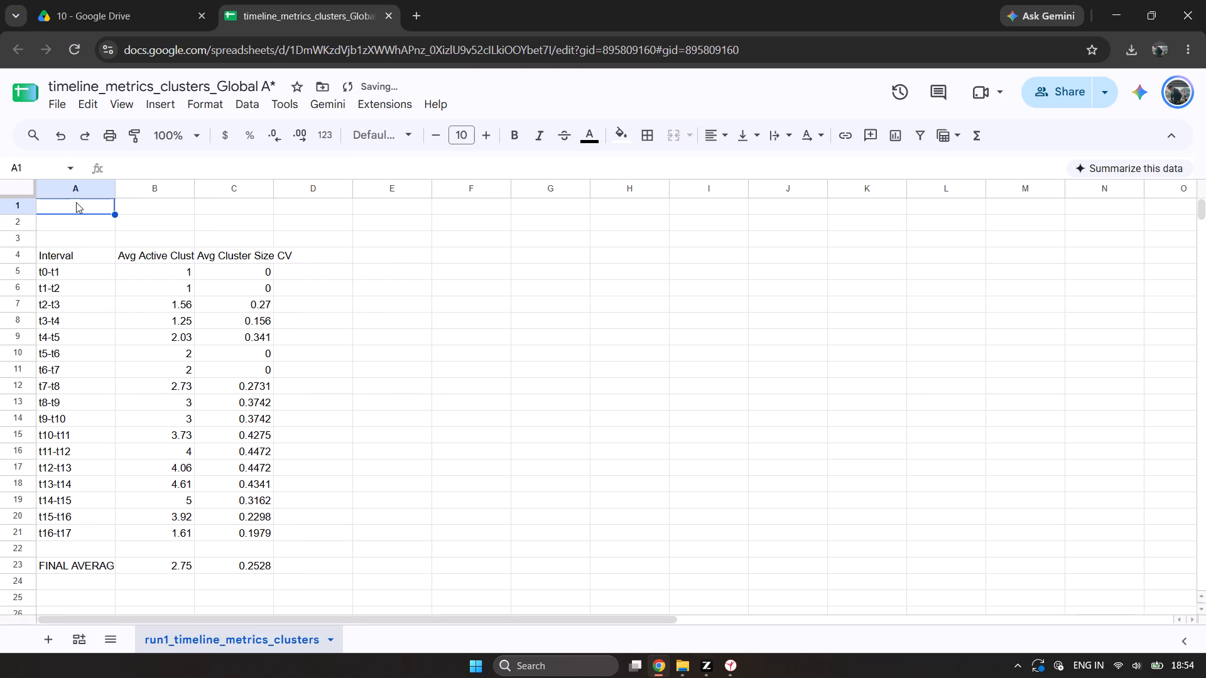
{"action": "key", "text": "shift+g"}
{"action": "type", "text": "lobal A*"}
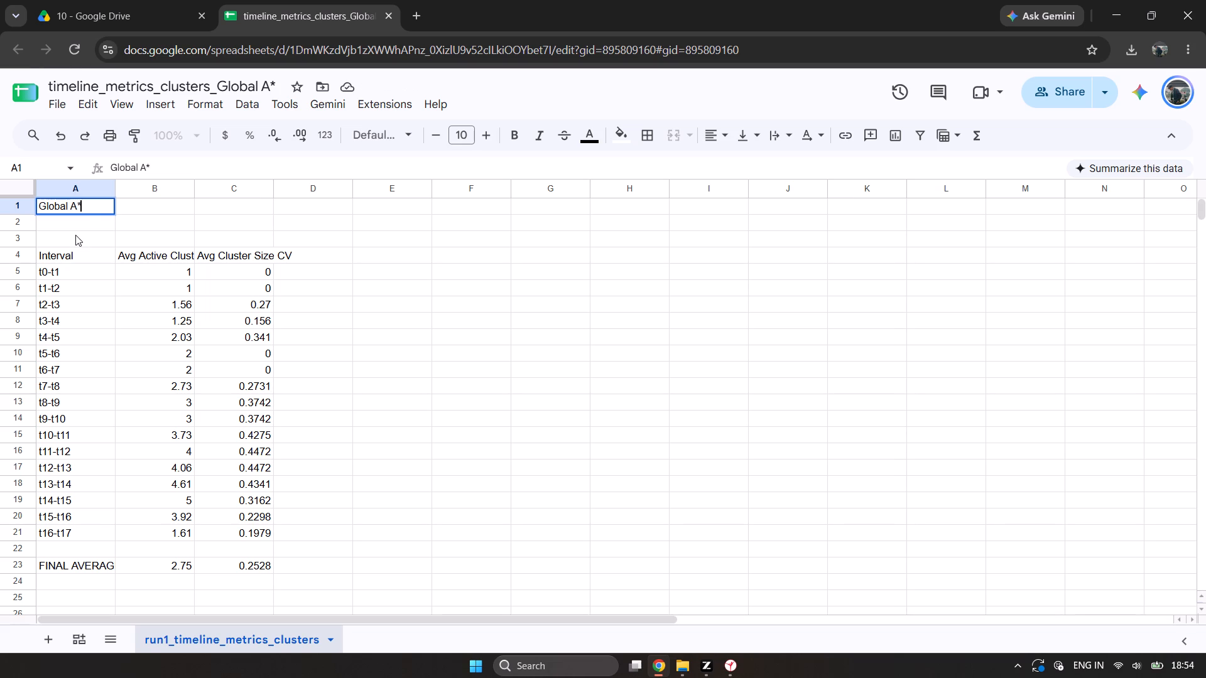
{"action": "left_click", "coordinate": [75, 235]}
{"action": "type", "text": "10 UAVs"}
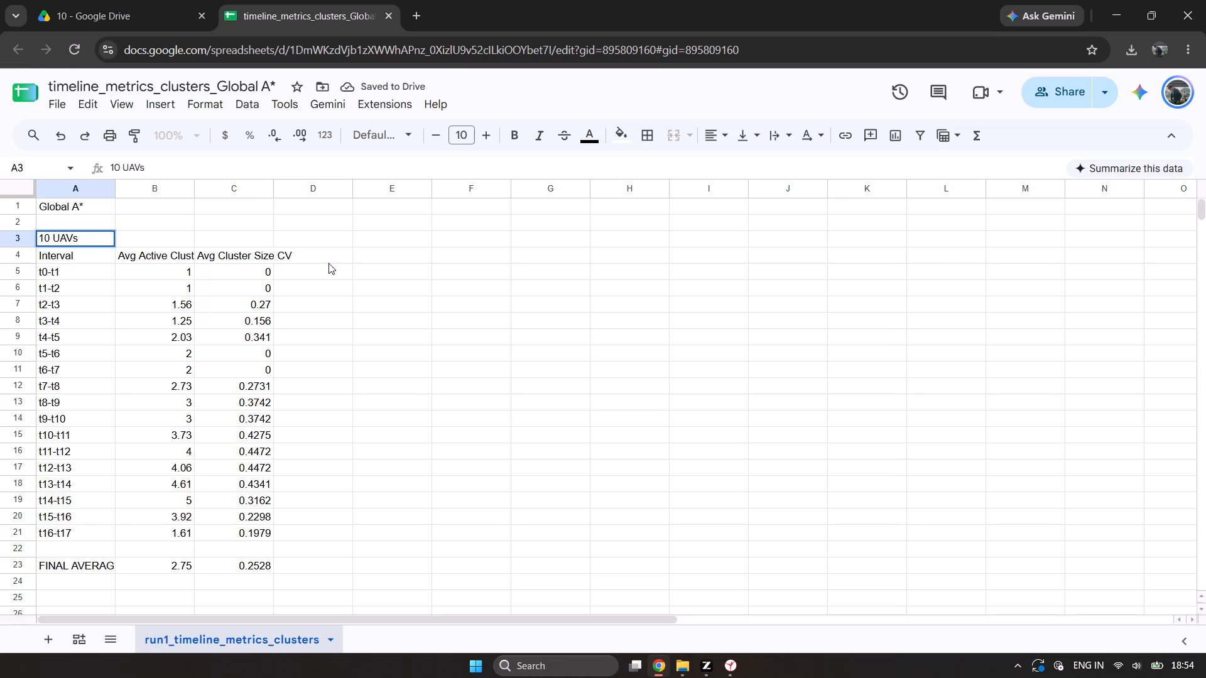
{"action": "left_click", "coordinate": [359, 289]}
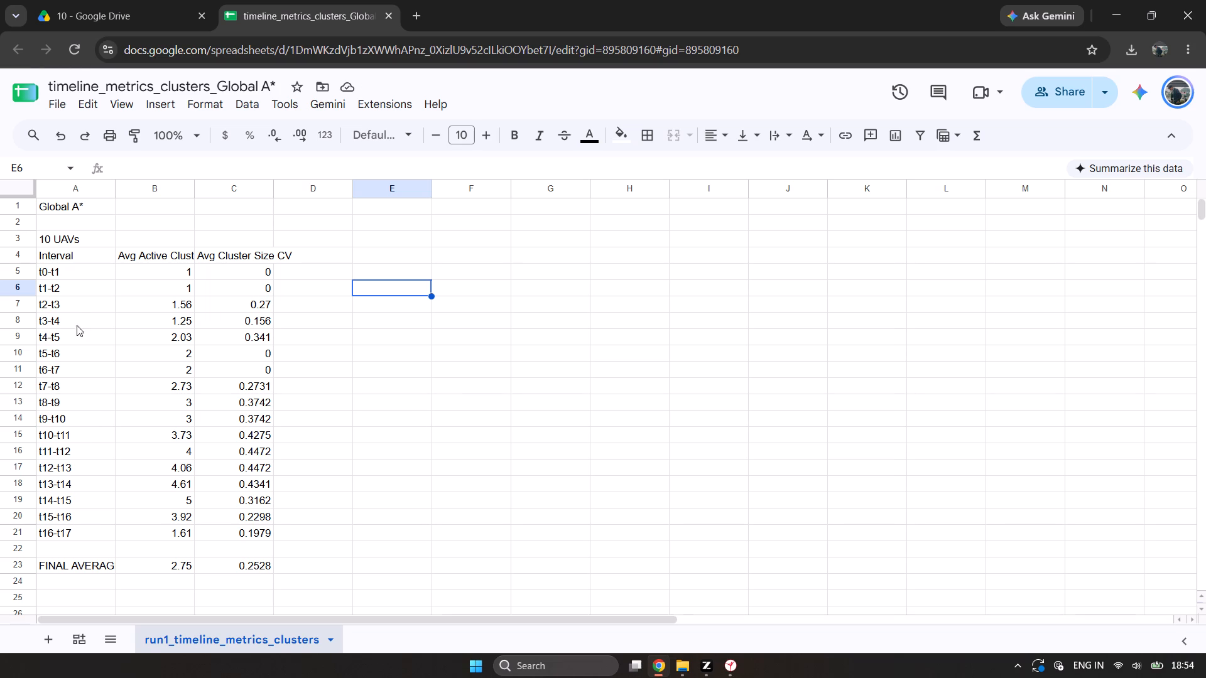
Copy the 10 UAVs label to cell A25 below the final average and change it to "30 UAVs".
{"action": "left_click", "coordinate": [85, 241]}
{"action": "key", "text": "ctrl+c"}
{"action": "scroll", "coordinate": [158, 271], "scroll_direction": "down", "scroll_amount": 3}
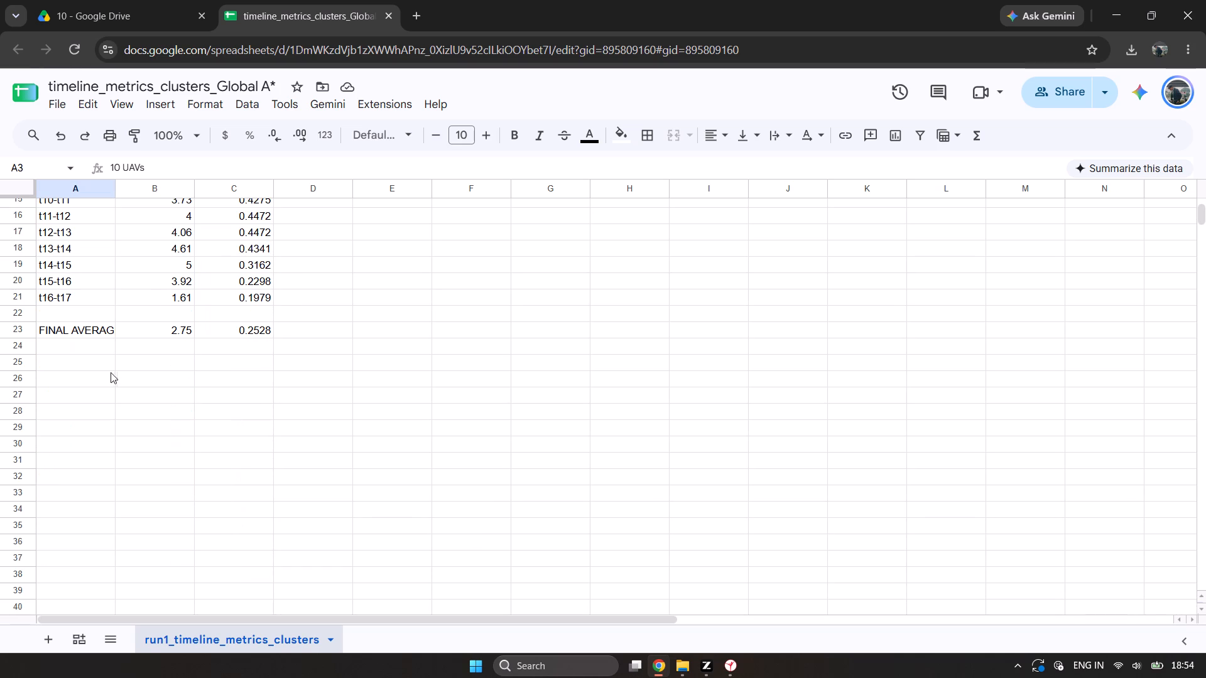
{"action": "left_click", "coordinate": [72, 367]}
{"action": "key", "text": "ctrl+v"}
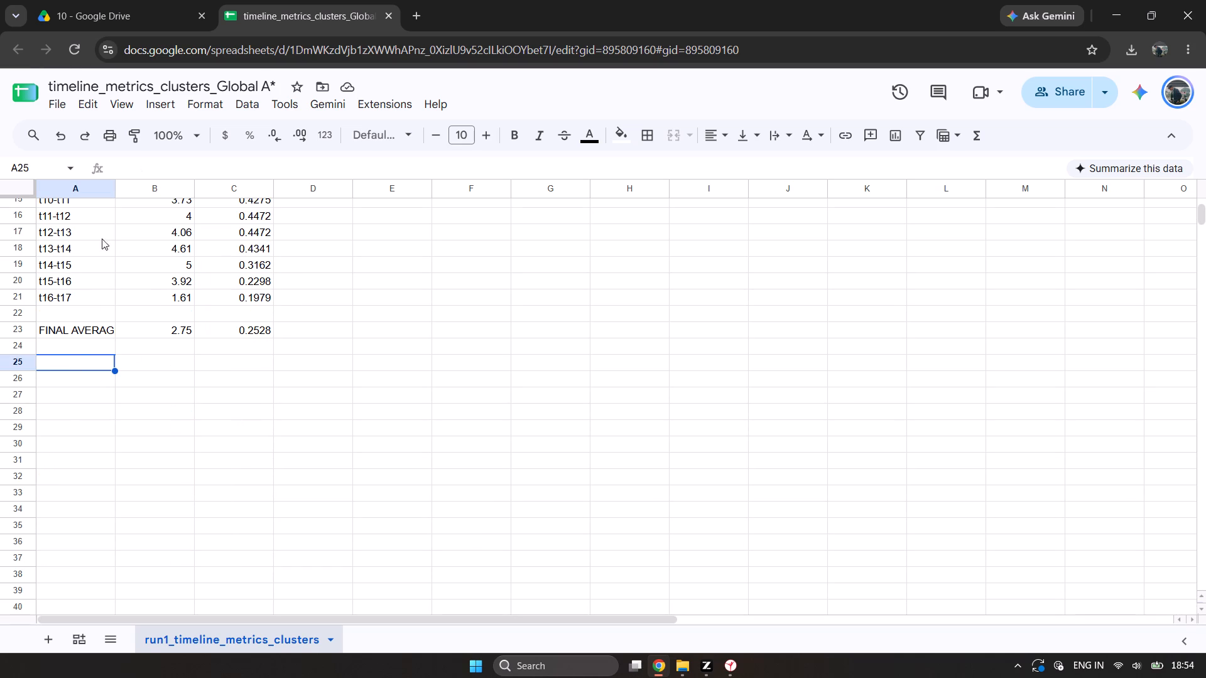
{"action": "left_click", "coordinate": [121, 167]}
{"action": "key", "text": "BackSpace"}
{"action": "key", "text": "BackSpace"}
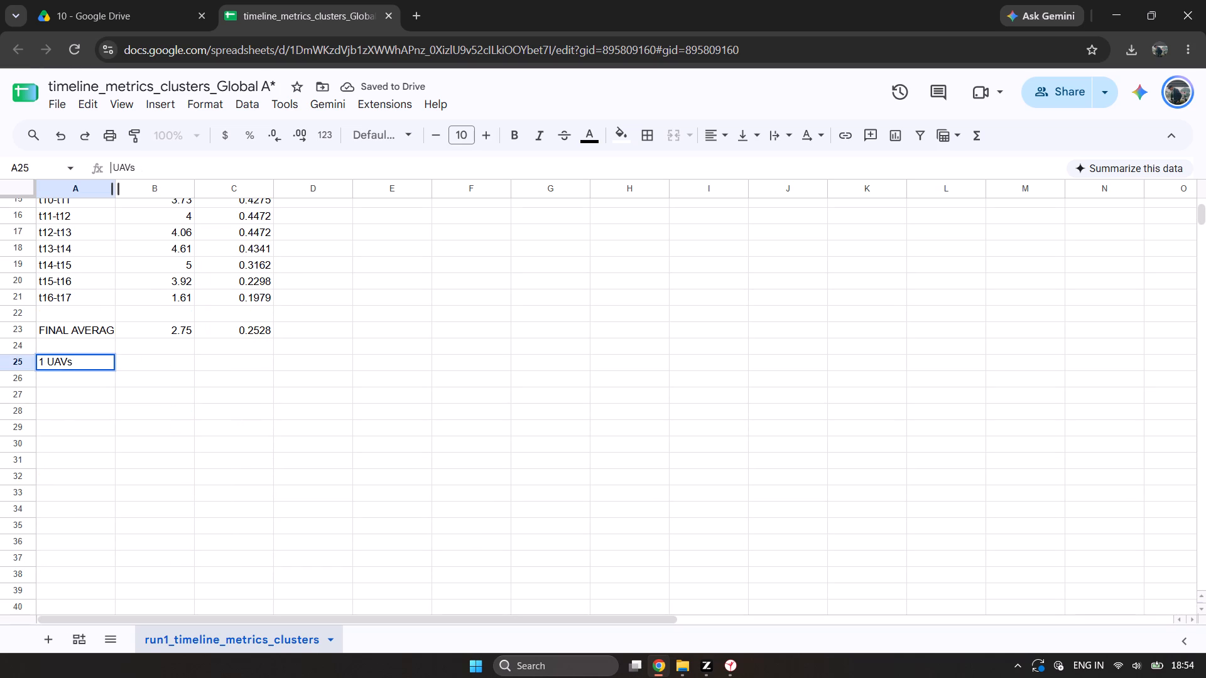
{"action": "type", "text": "30"}
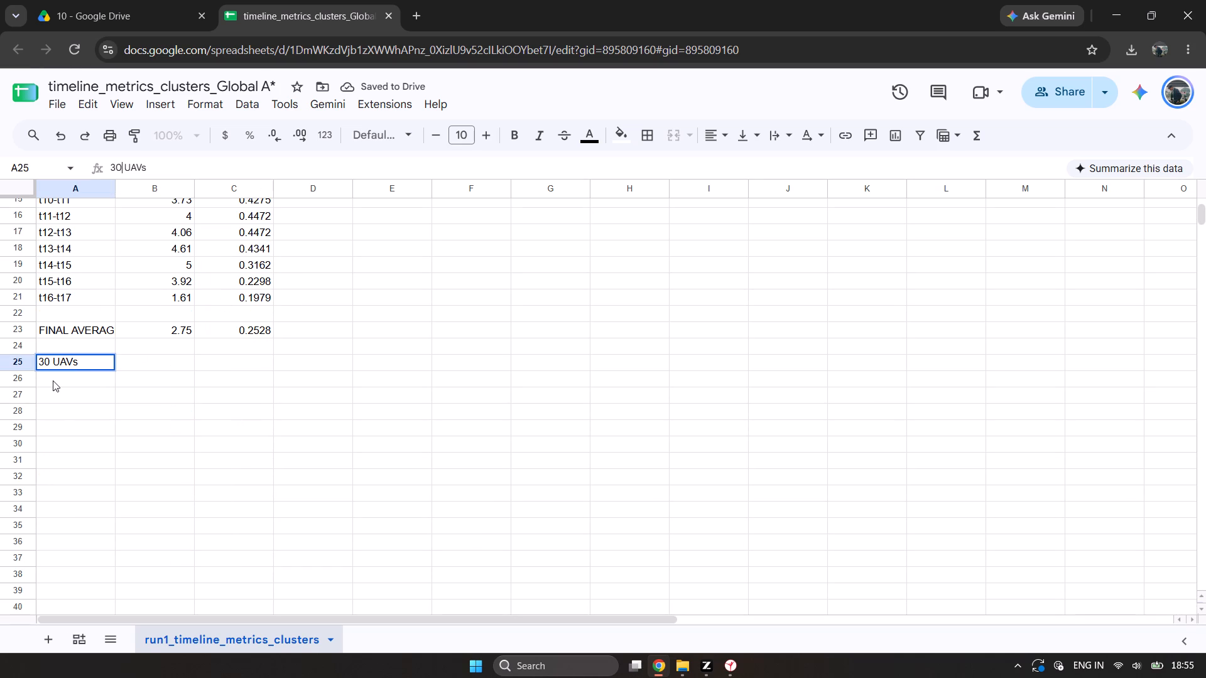
{"action": "left_click", "coordinate": [53, 380]}
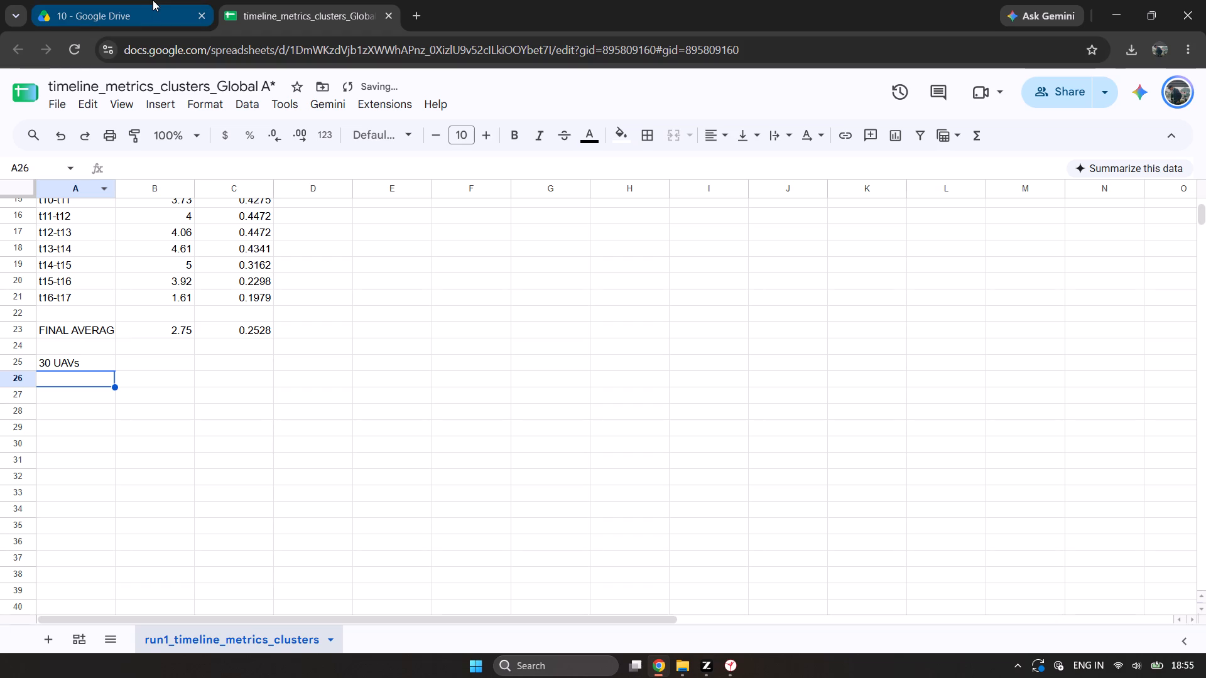
Return to the Drive folders and open run3_timeline_metrics_clusters.csv from the 30 folder of Global A*.
{"action": "left_click", "coordinate": [153, 0]}
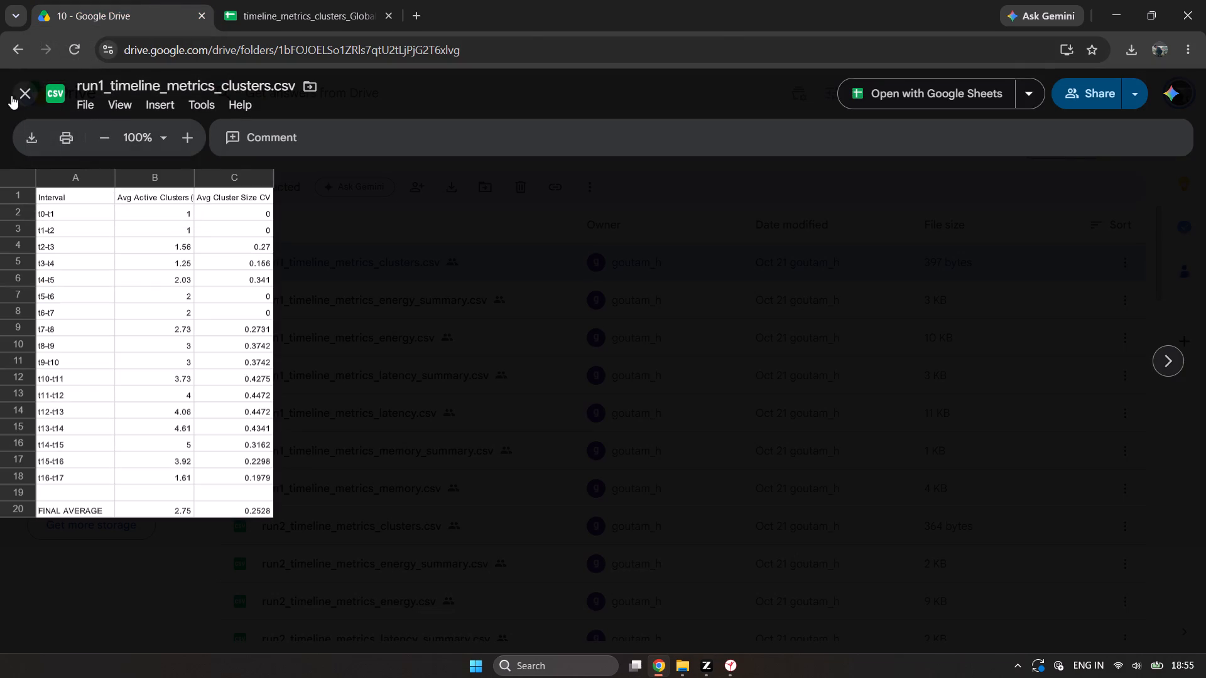
{"action": "left_click", "coordinate": [9, 95]}
{"action": "left_click", "coordinate": [16, 51]}
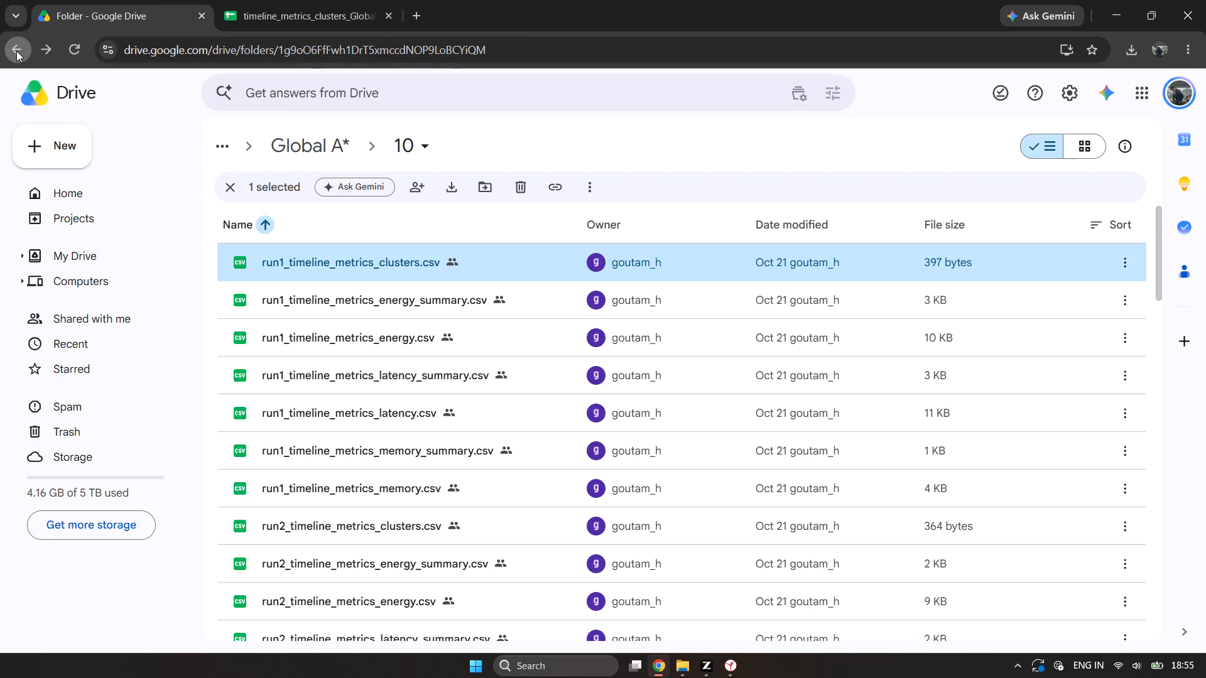
{"action": "double_click", "coordinate": [272, 300]}
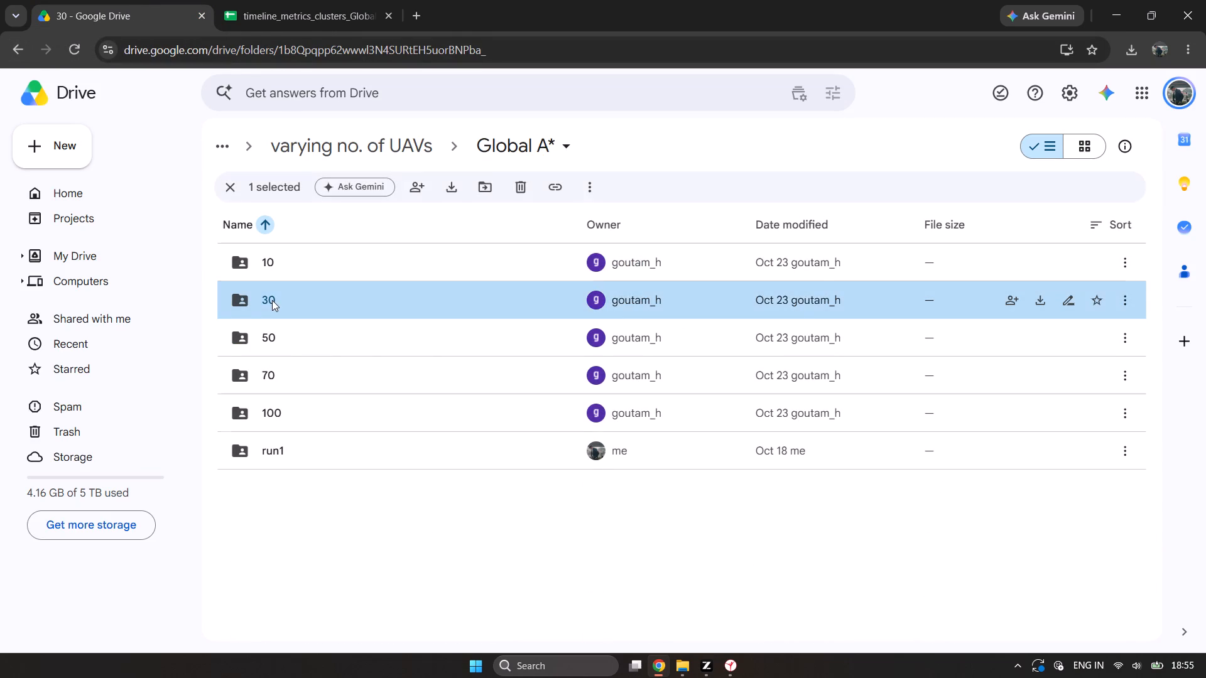
{"action": "double_click", "coordinate": [415, 267]}
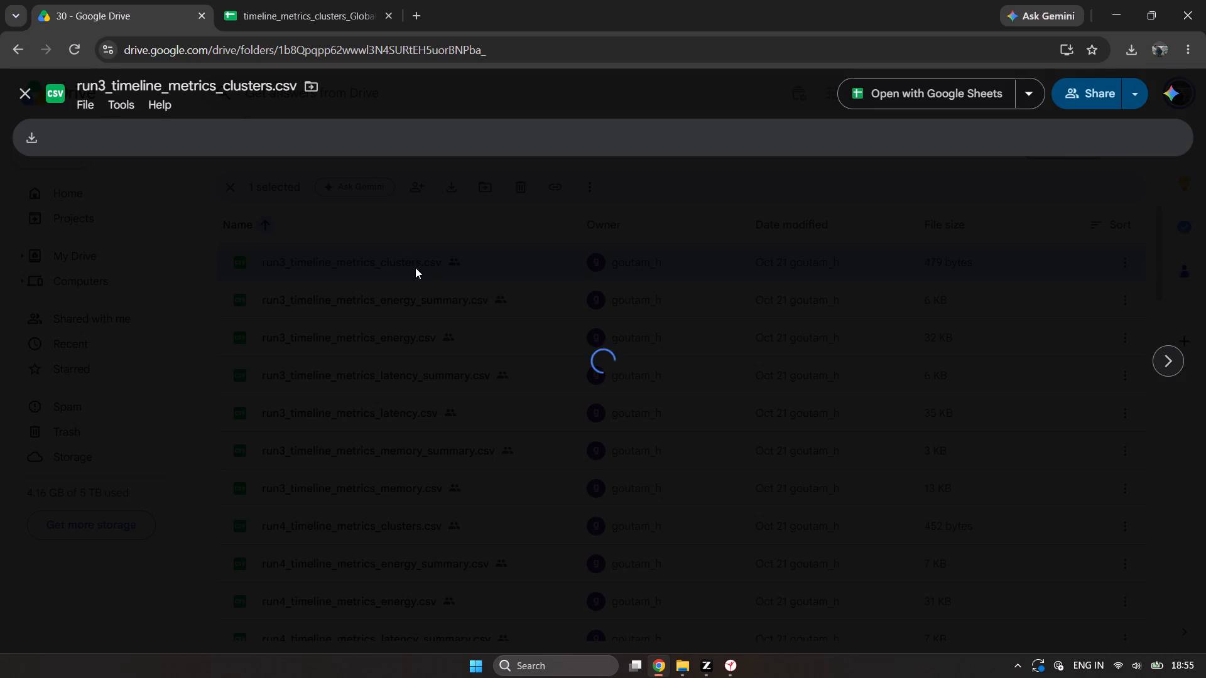
Copy the entire run3 clusters table, including its final average, into timeline_metrics_clusters_Global A* from cell A26, under the 30 UAVs label.
{"action": "left_click_drag", "start_coordinate": [45, 190], "coordinate": [49, 191]}
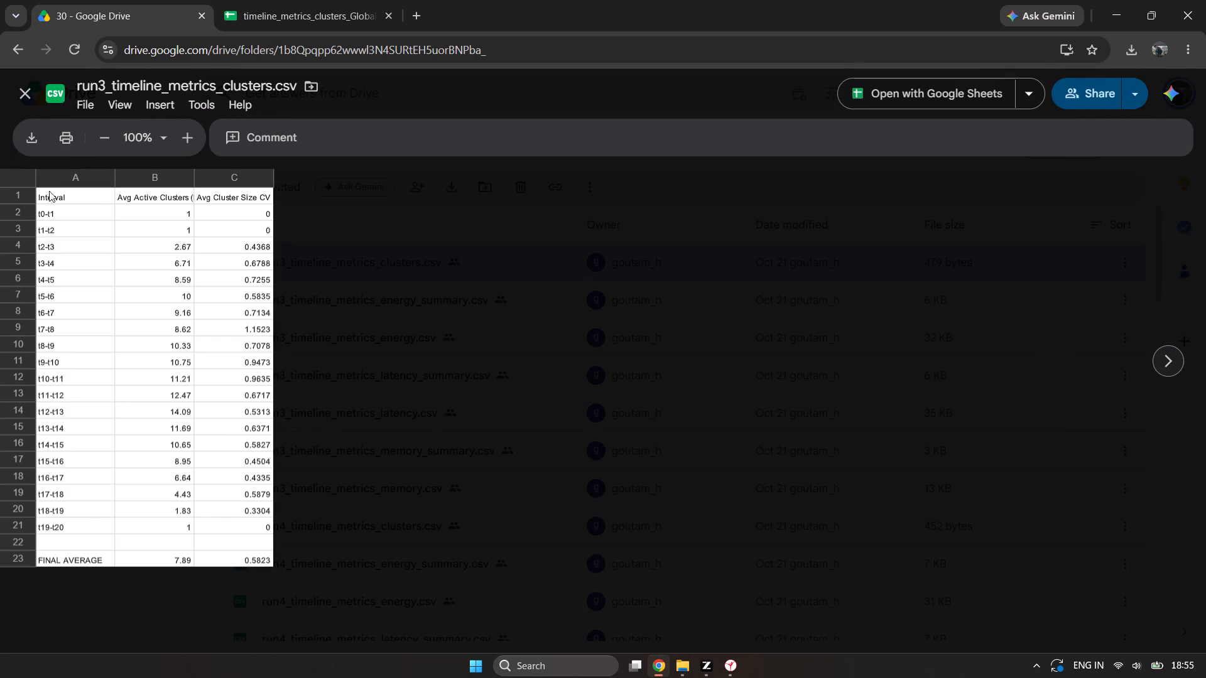
{"action": "left_click_drag", "start_coordinate": [49, 191], "coordinate": [258, 520]}
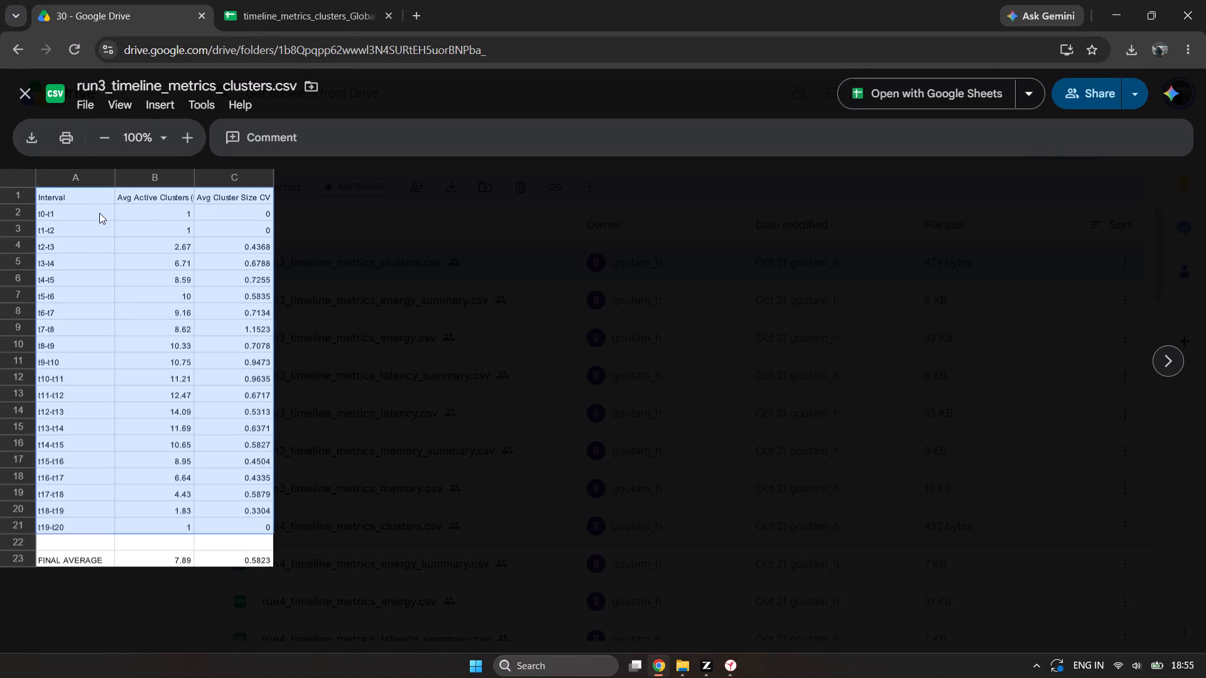
{"action": "left_click", "coordinate": [84, 207]}
{"action": "left_click_drag", "start_coordinate": [74, 194], "coordinate": [244, 591]}
{"action": "key", "text": "ctrl+c"}
{"action": "left_click", "coordinate": [318, 0]}
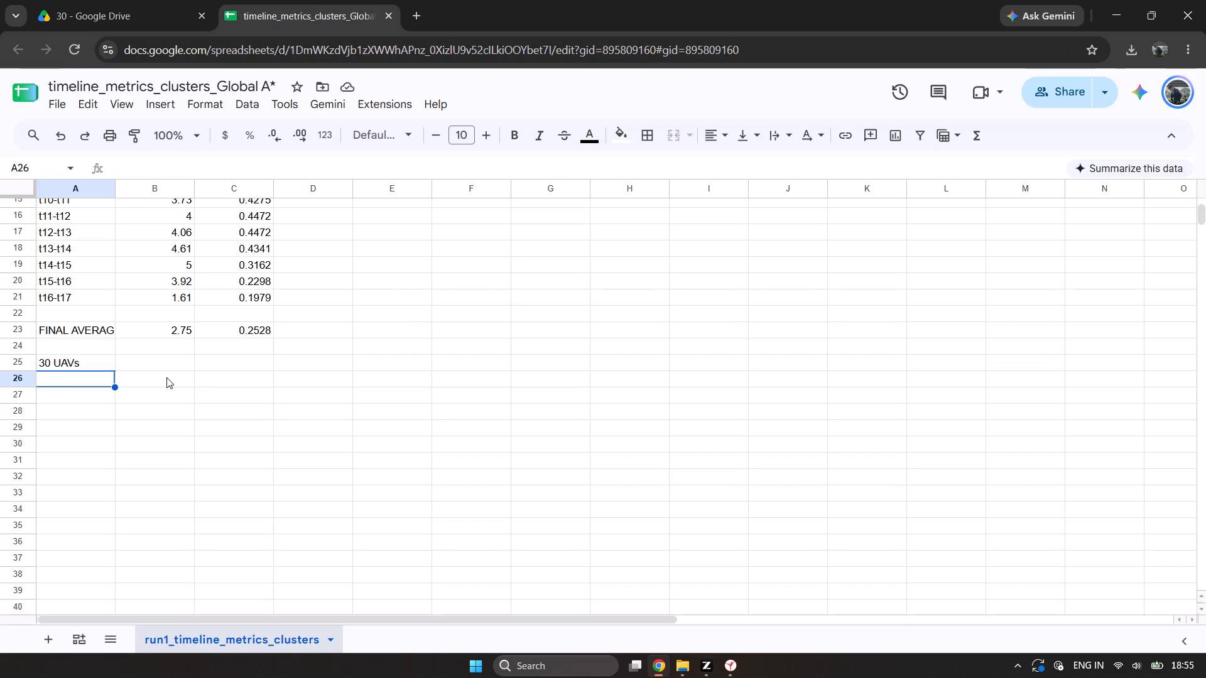
{"action": "key", "text": "ctrl+v"}
{"action": "left_click", "coordinate": [383, 459]}
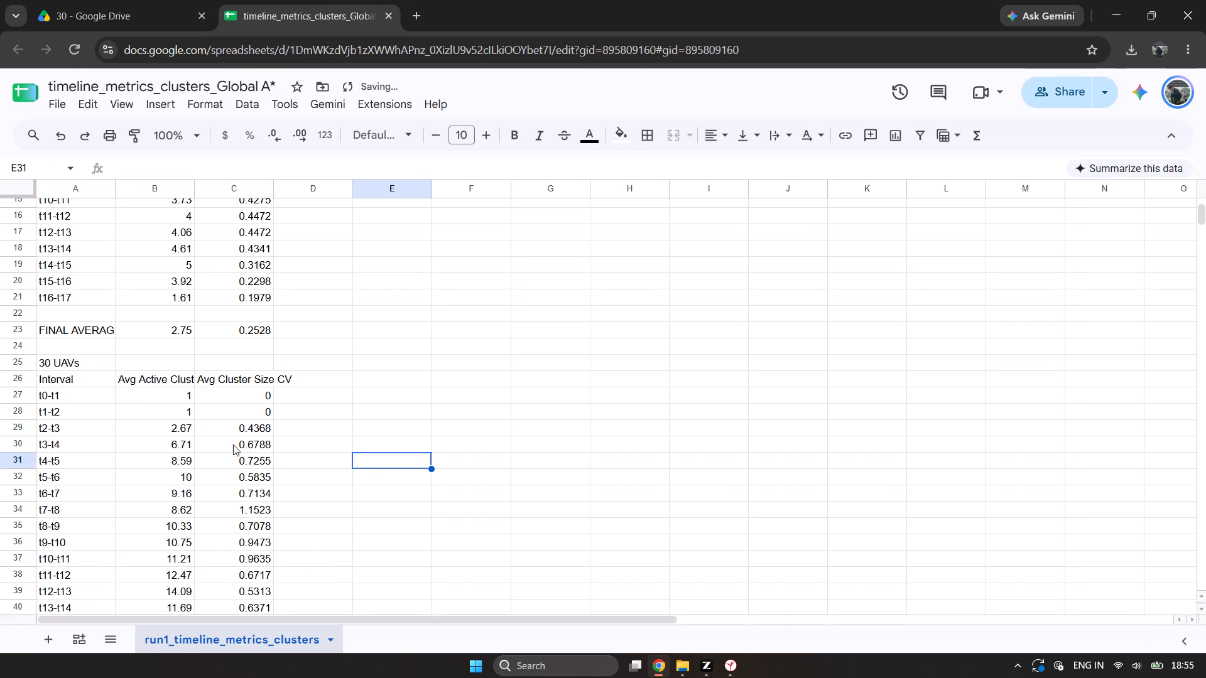
Copy the 30 UAVs label to cell A50 below the final average and change it to "50 UAVs".
{"action": "left_click", "coordinate": [70, 358]}
{"action": "key", "text": "ctrl+c"}
{"action": "key", "text": "ctrl+c"}
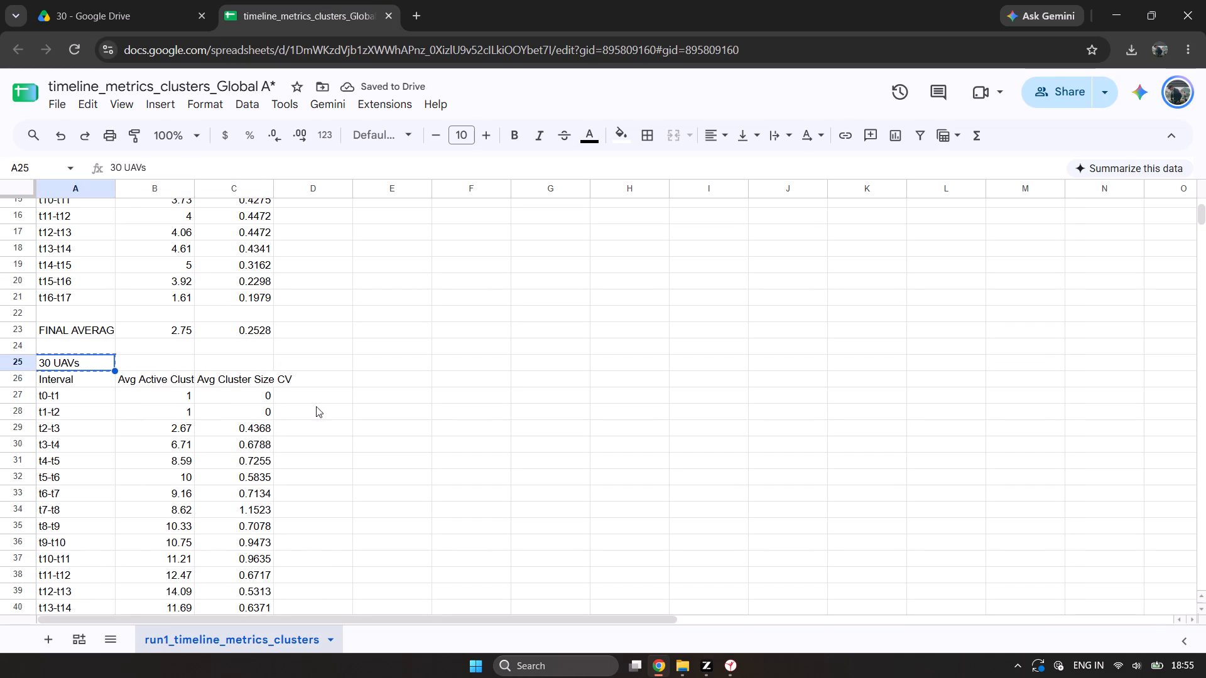
{"action": "scroll", "coordinate": [362, 439], "scroll_direction": "down", "scroll_amount": 5}
{"action": "left_click", "coordinate": [75, 382]}
{"action": "key", "text": "ctrl+v"}
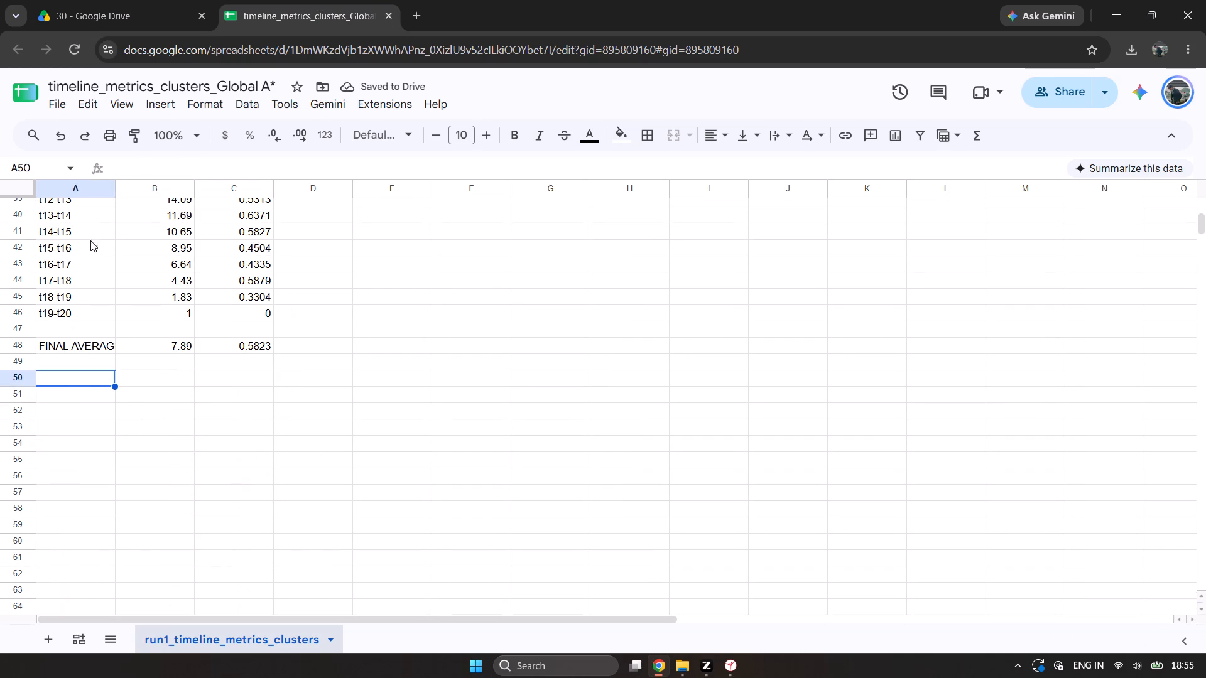
{"action": "left_click", "coordinate": [115, 164]}
{"action": "key", "text": "BackSpace"}
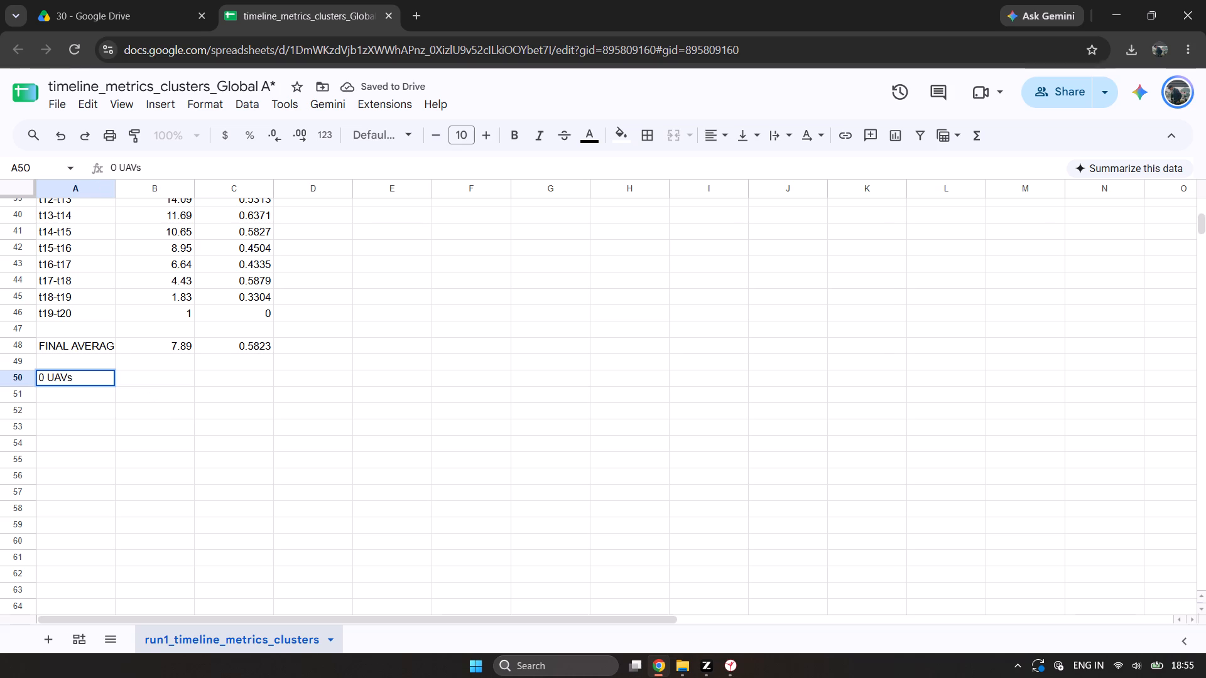
{"action": "key", "text": "5"}
{"action": "left_click", "coordinate": [412, 402]}
Return to the Drive folders and open run1_timeline_metrics_clusters.csv from the 50 folder of Global A*.
{"action": "left_click", "coordinate": [112, 0]}
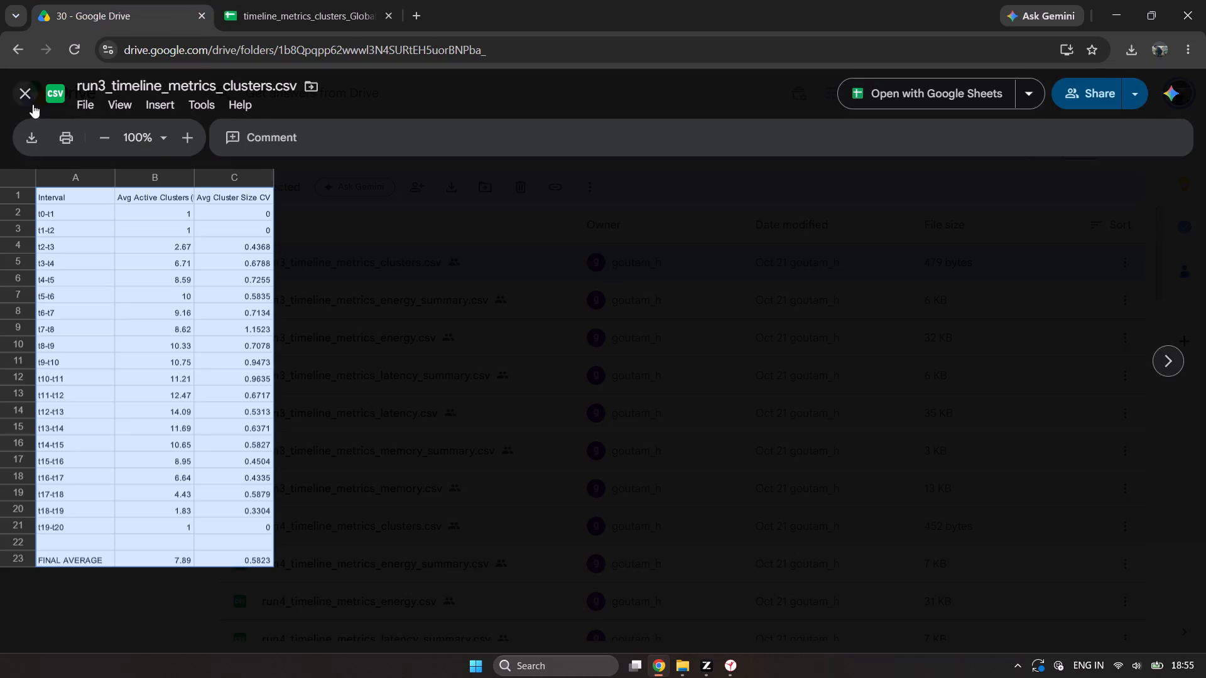
{"action": "left_click", "coordinate": [31, 100]}
{"action": "left_click", "coordinate": [28, 47]}
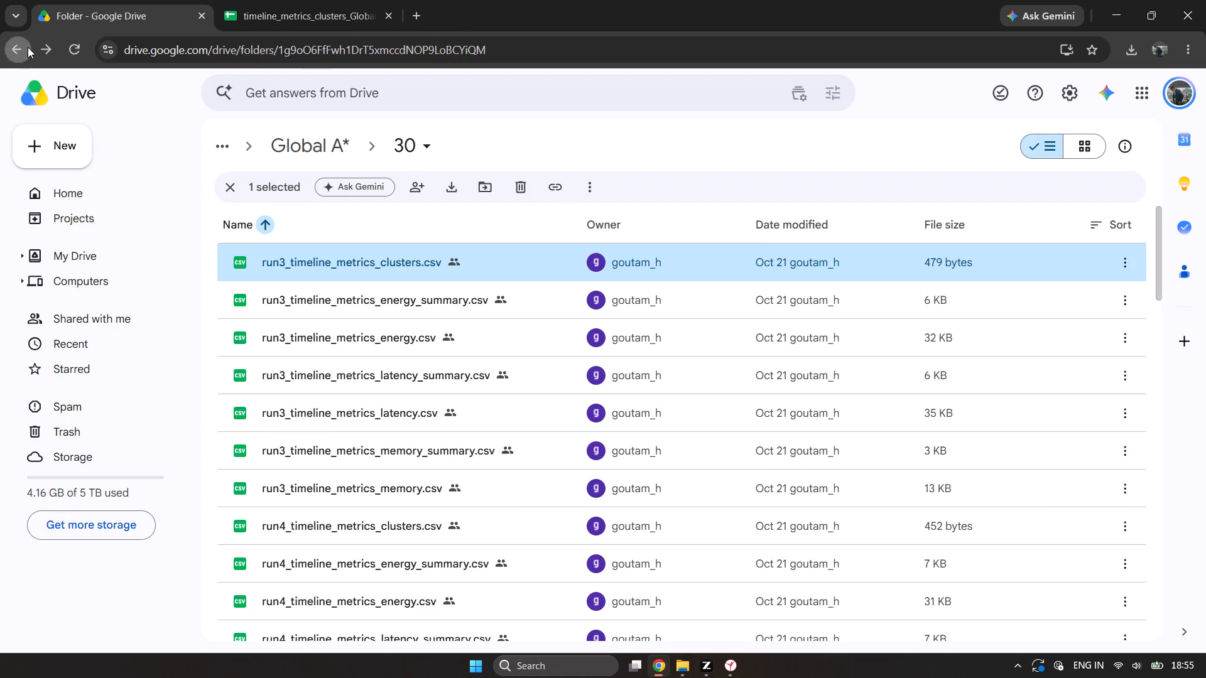
{"action": "double_click", "coordinate": [292, 345]}
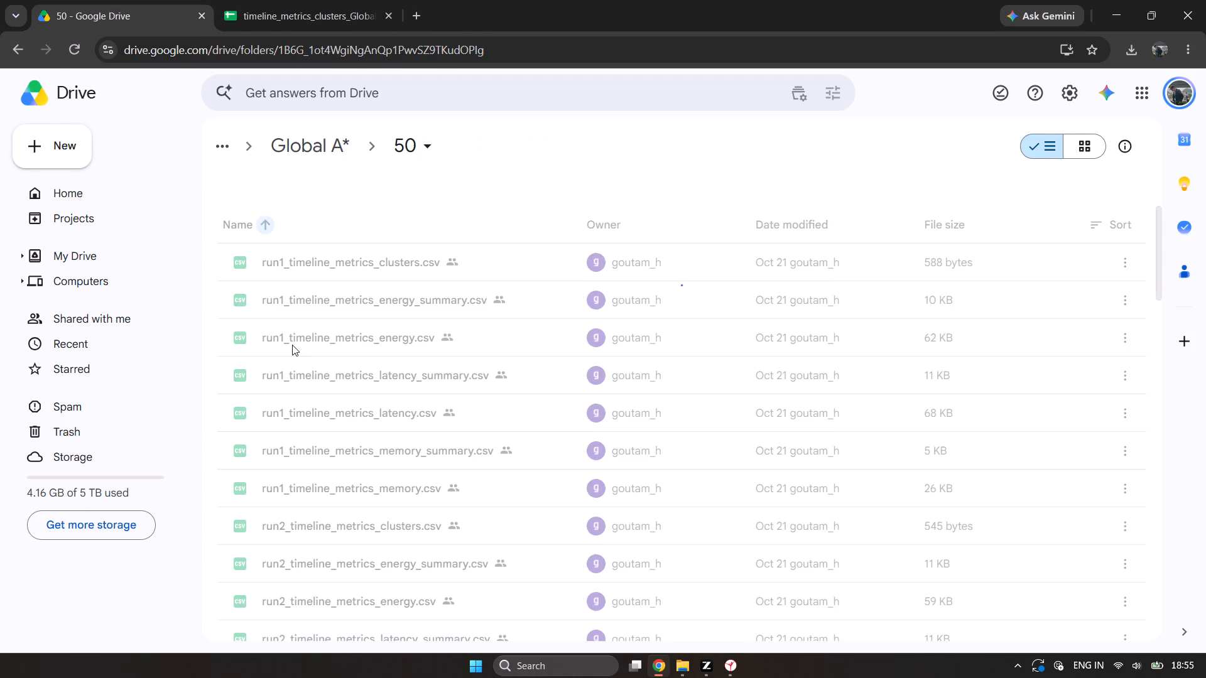
{"action": "double_click", "coordinate": [347, 258]}
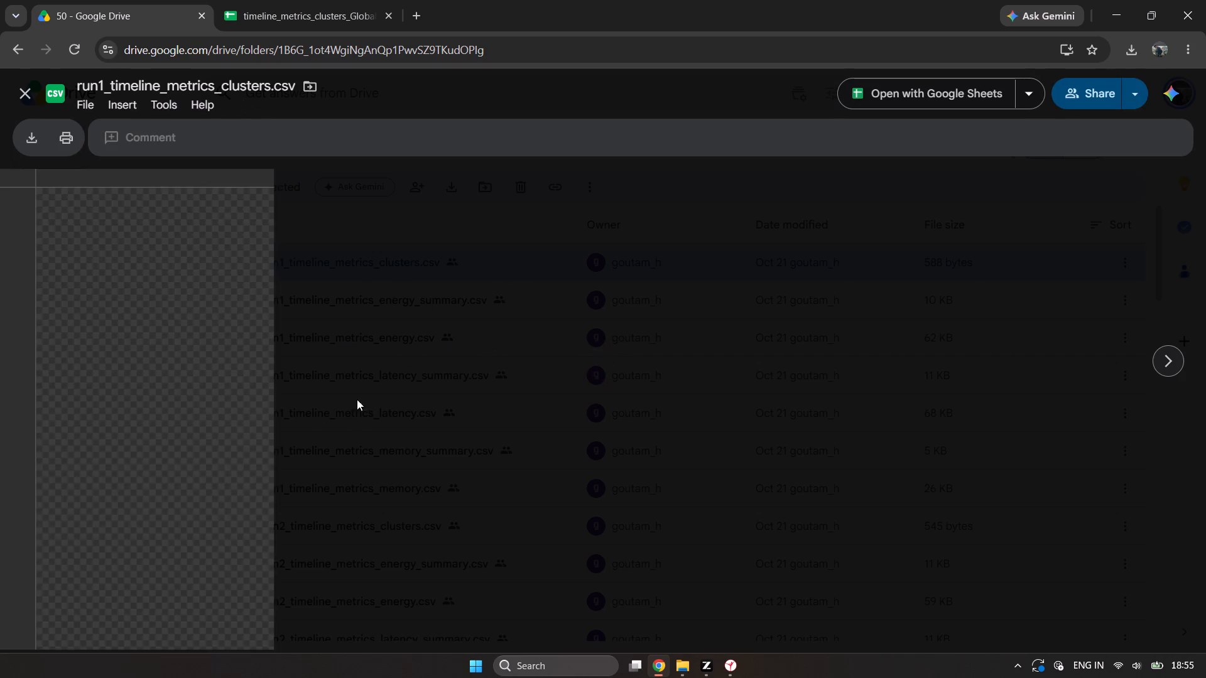
Copy the entire run1 clusters table, including its final average, into timeline_metrics_clusters_Global A* from cell A51, under the 50 UAVs label.
{"action": "left_click_drag", "start_coordinate": [62, 191], "coordinate": [252, 677]}
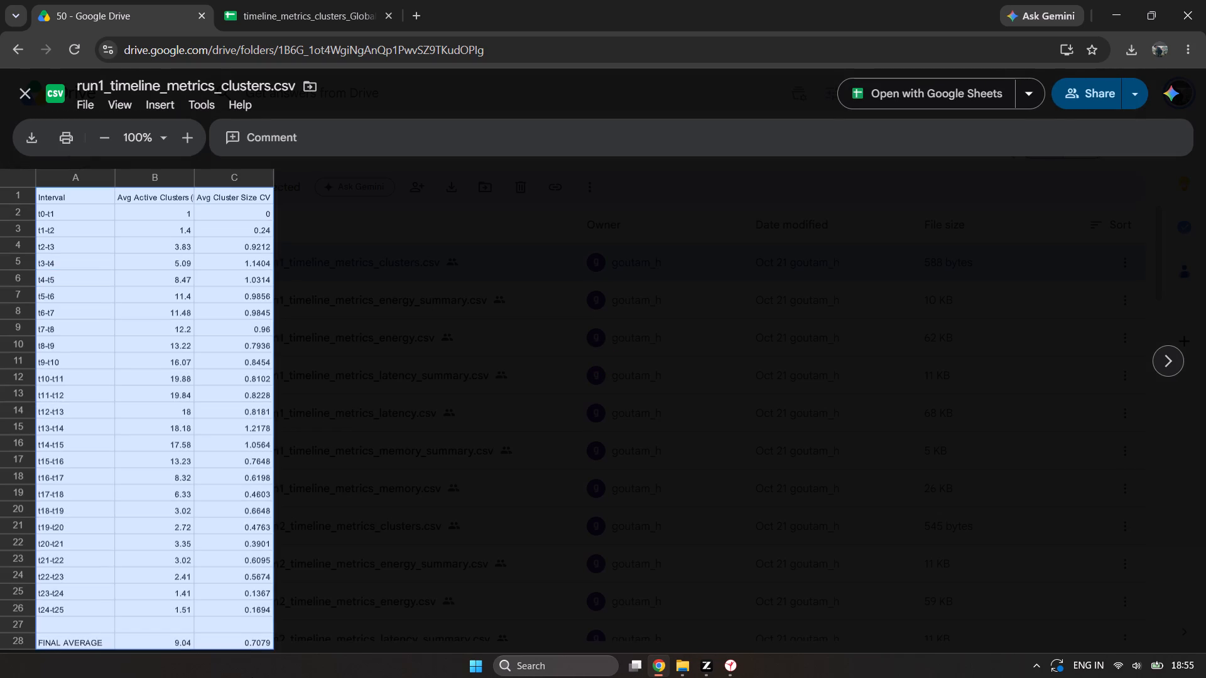
{"action": "key", "text": "ctrl+c"}
{"action": "left_click", "coordinate": [248, 0]}
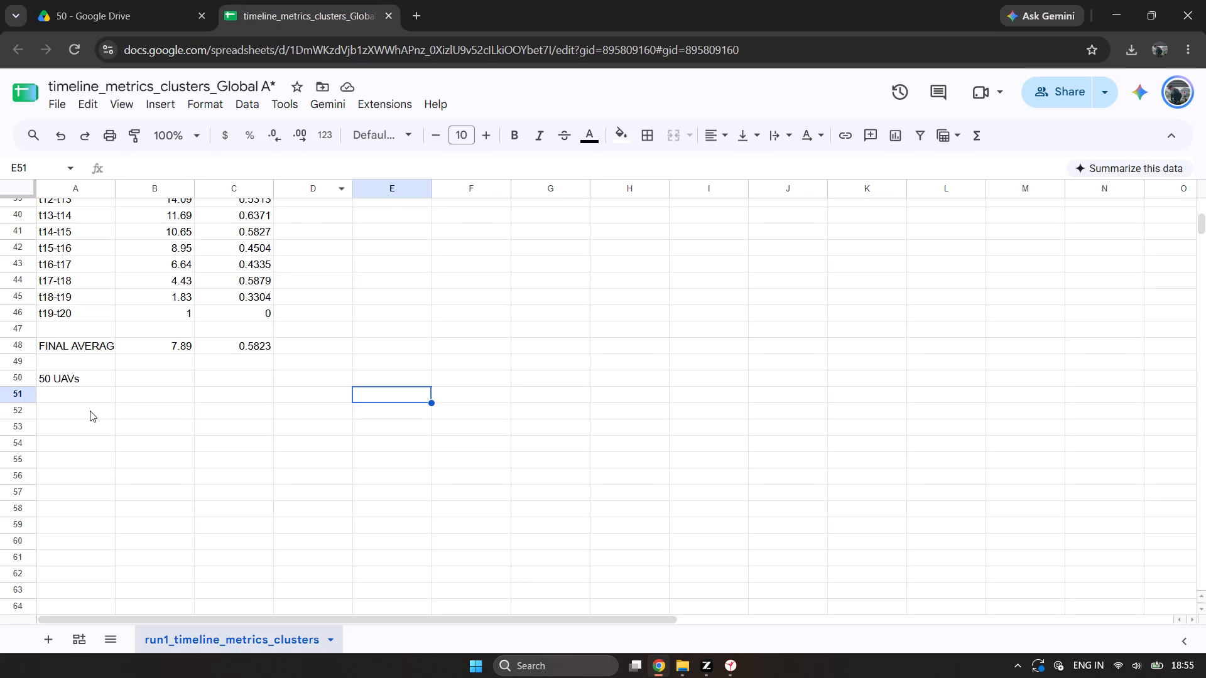
{"action": "left_click", "coordinate": [89, 409]}
{"action": "left_click", "coordinate": [89, 404]}
{"action": "left_click", "coordinate": [90, 392]}
{"action": "key", "text": "ctrl+v"}
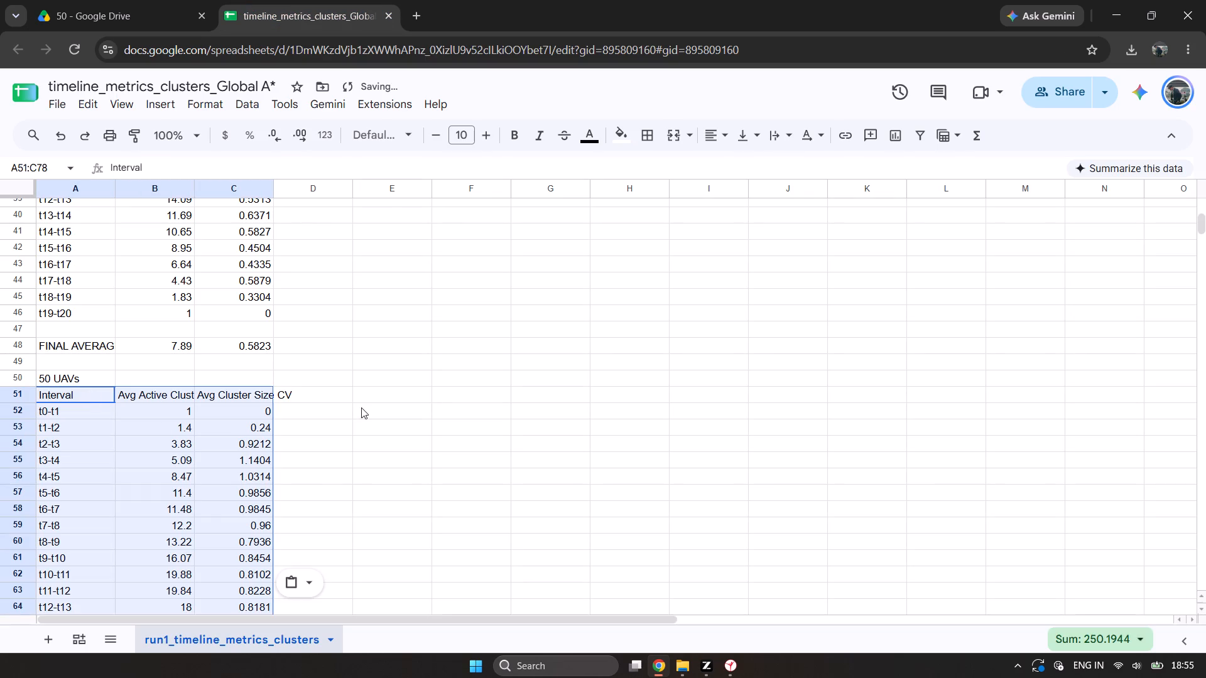
{"action": "left_click", "coordinate": [361, 407]}
Copy the 50 UAVs label to cell A80 below the final average and change it to "70 UAVs".
{"action": "left_click", "coordinate": [72, 375]}
{"action": "key", "text": "ctrl+c"}
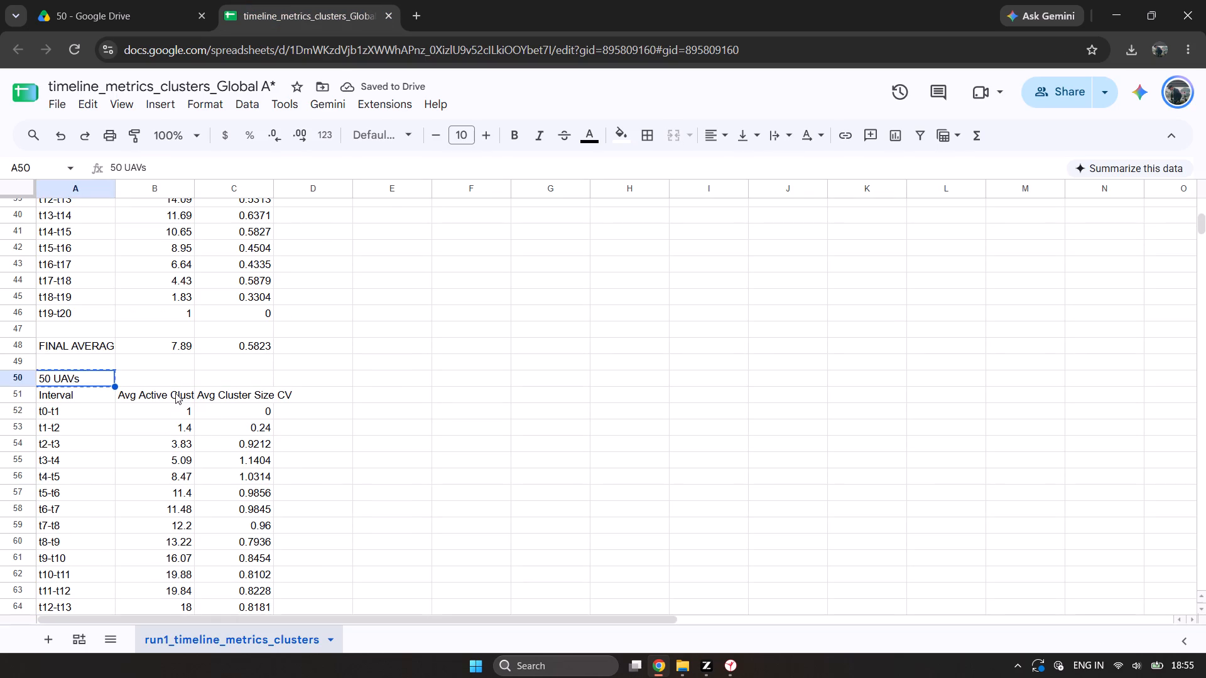
{"action": "scroll", "coordinate": [244, 419], "scroll_direction": "down", "scroll_amount": 6}
{"action": "left_click", "coordinate": [94, 401]}
{"action": "key", "text": "ctrl+v"}
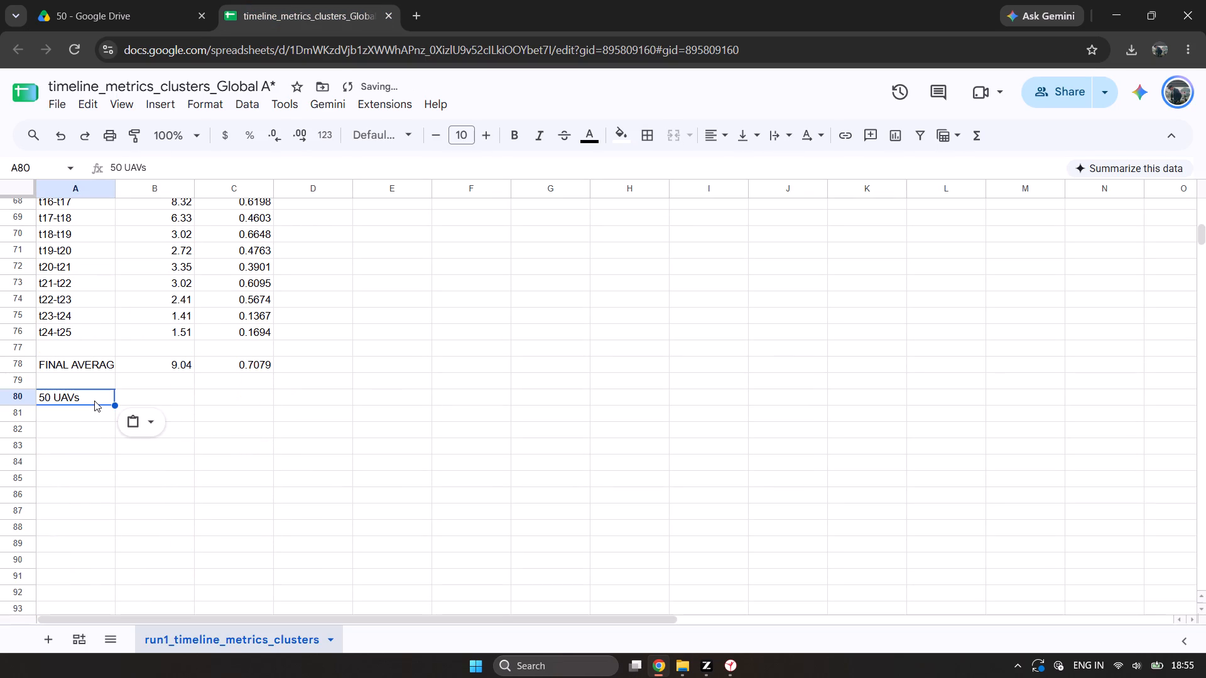
{"action": "left_click", "coordinate": [115, 159]}
{"action": "key", "text": "BackSpace"}
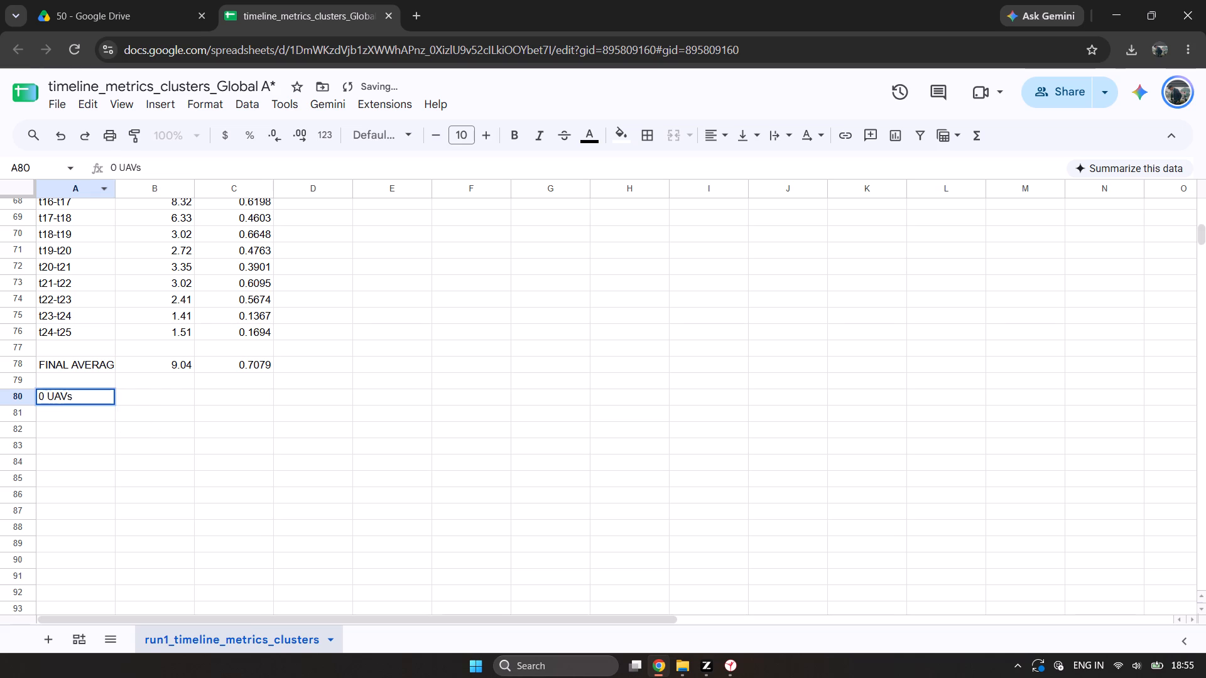
{"action": "key", "text": "7"}
{"action": "left_click", "coordinate": [77, 410]}
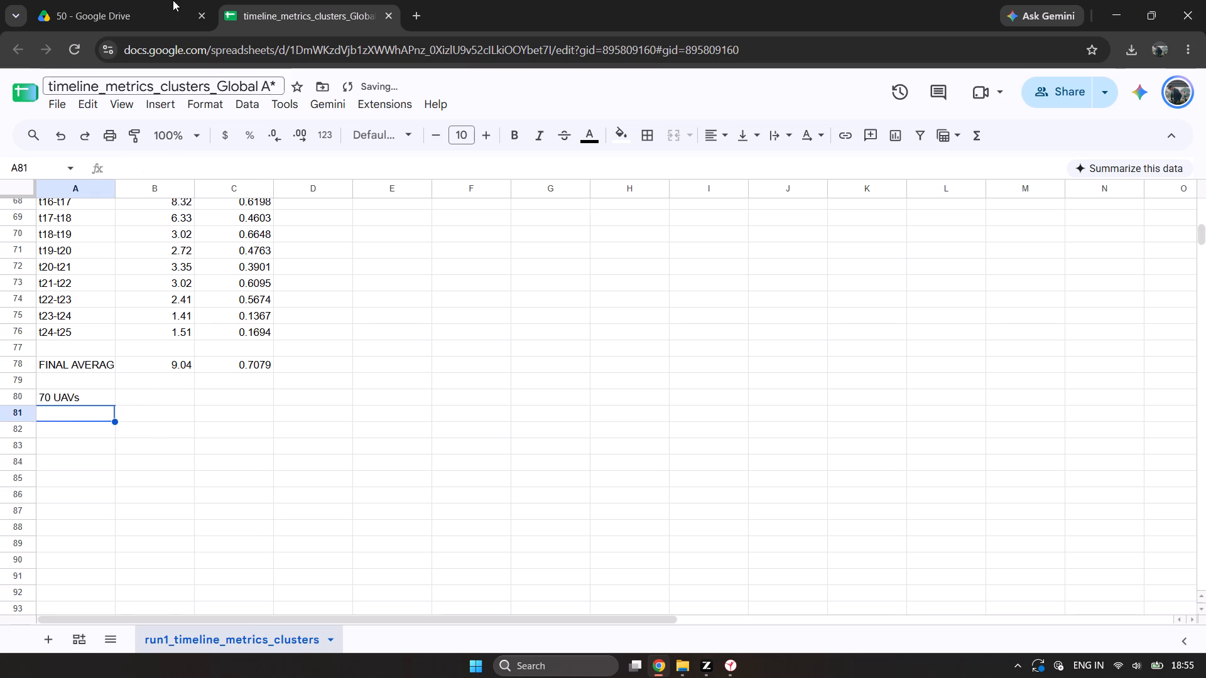
Return to the Drive folders and open run1_timeline_metrics_clusters.csv from the 70 folder of Global A*.
{"action": "left_click", "coordinate": [179, 0]}
{"action": "left_click", "coordinate": [33, 109]}
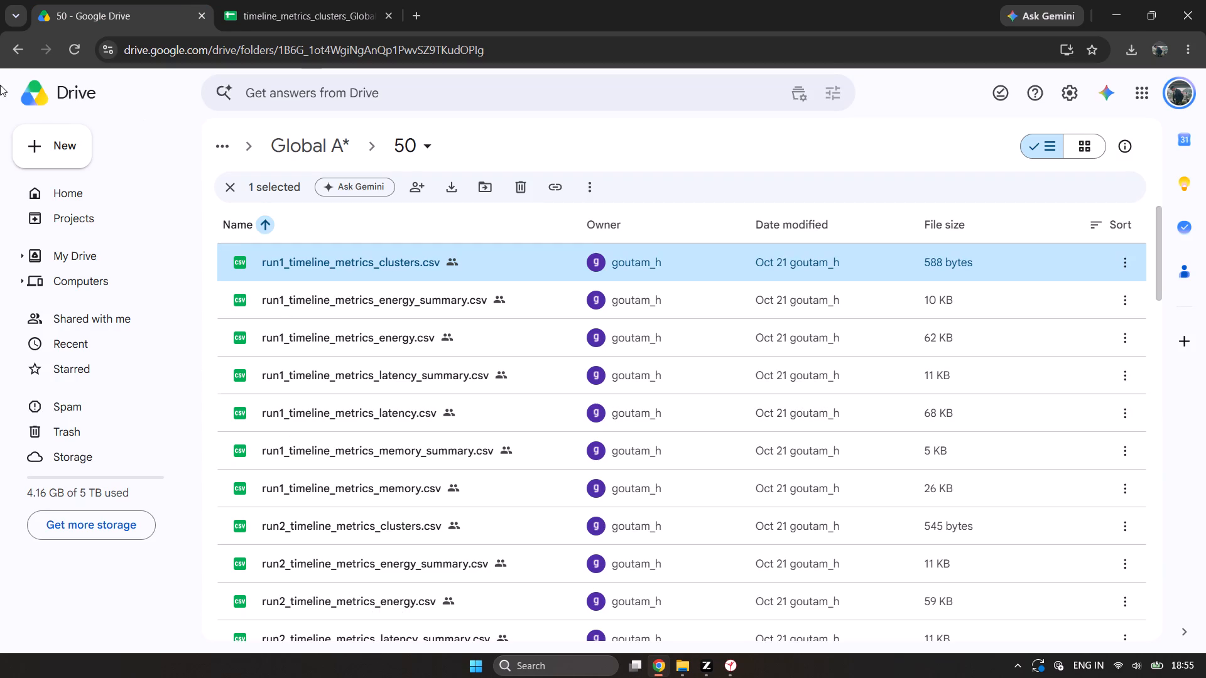
{"action": "left_click", "coordinate": [3, 52]}
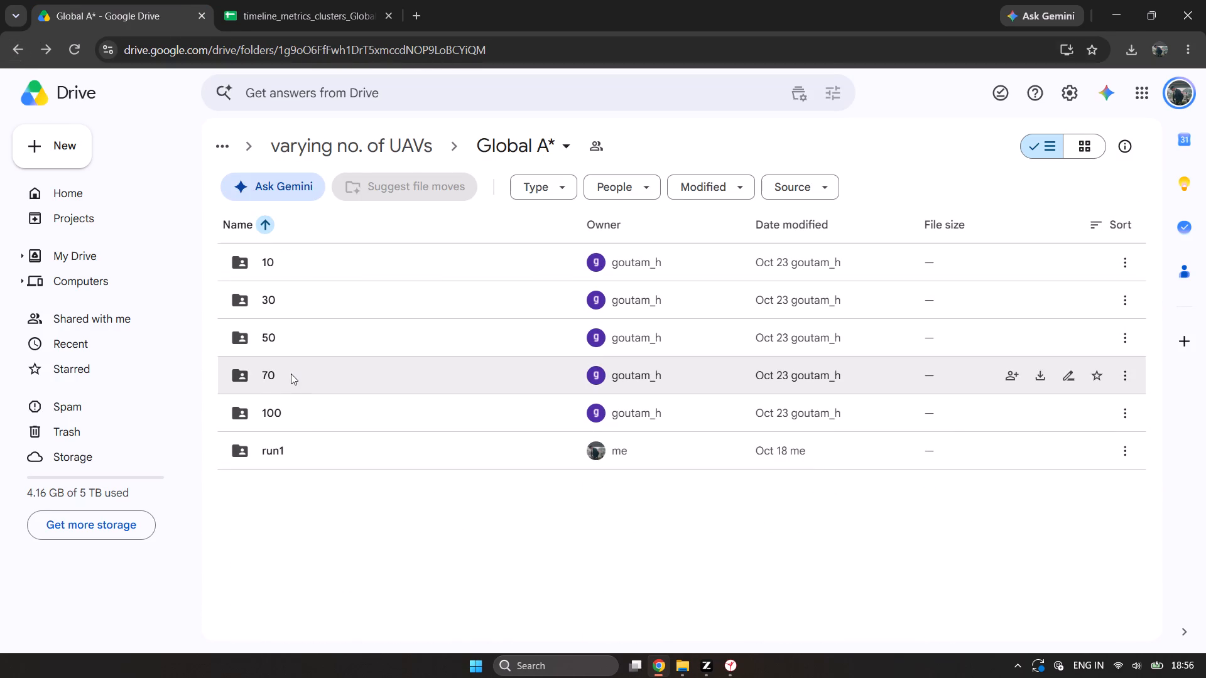
{"action": "double_click", "coordinate": [291, 374]}
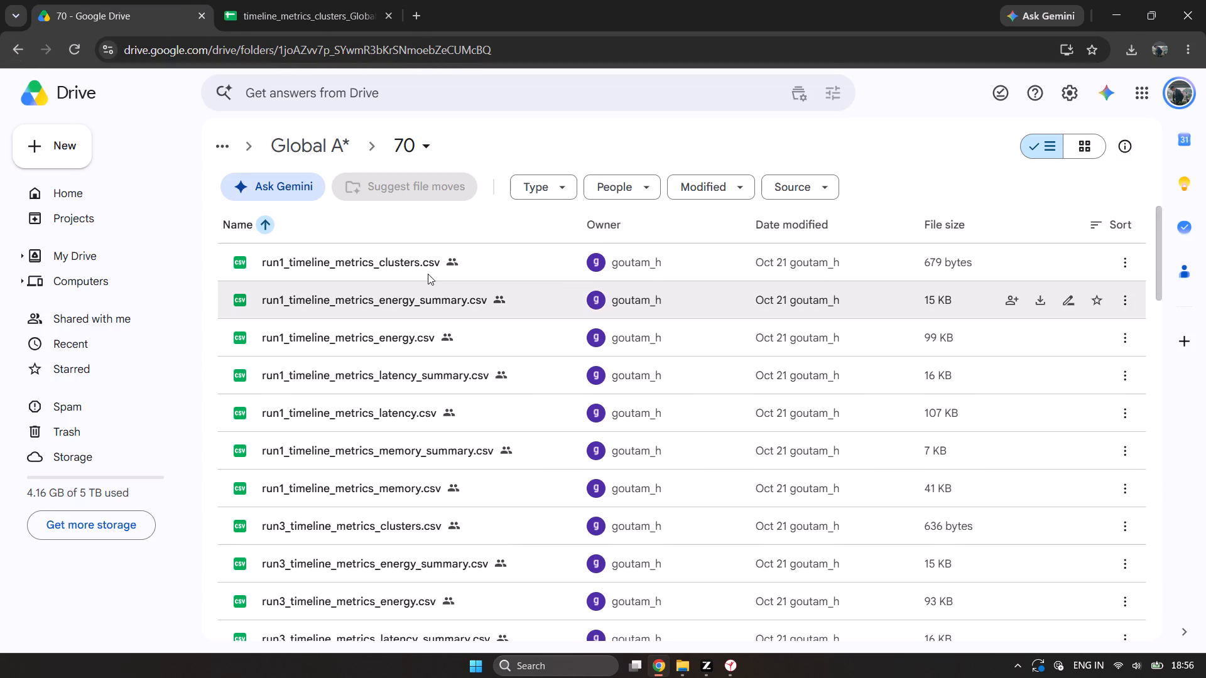
{"action": "double_click", "coordinate": [428, 270]}
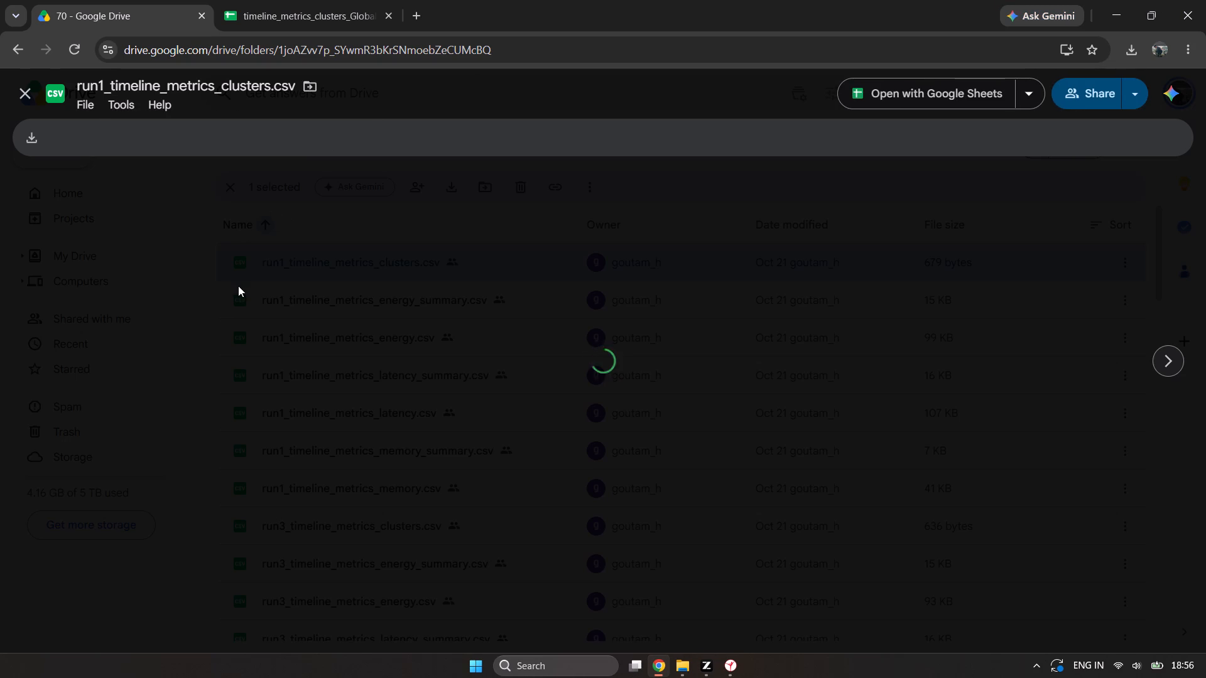
Copy the entire run1 clusters table, including its final average, into timeline_metrics_clusters_Global A* from cell A81, under the 70 UAVs label.
{"action": "left_click_drag", "start_coordinate": [60, 197], "coordinate": [100, 207]}
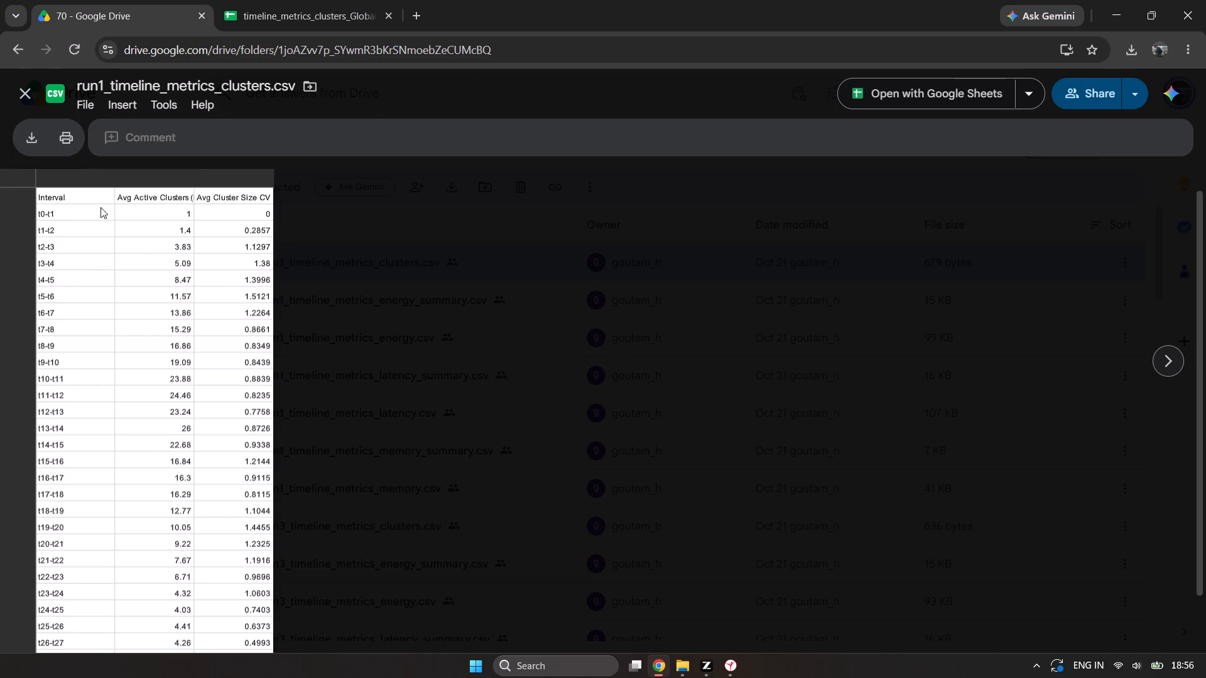
{"action": "left_click_drag", "start_coordinate": [100, 207], "coordinate": [239, 677]}
{"action": "key", "text": "ctrl+c"}
{"action": "left_click", "coordinate": [232, 89]}
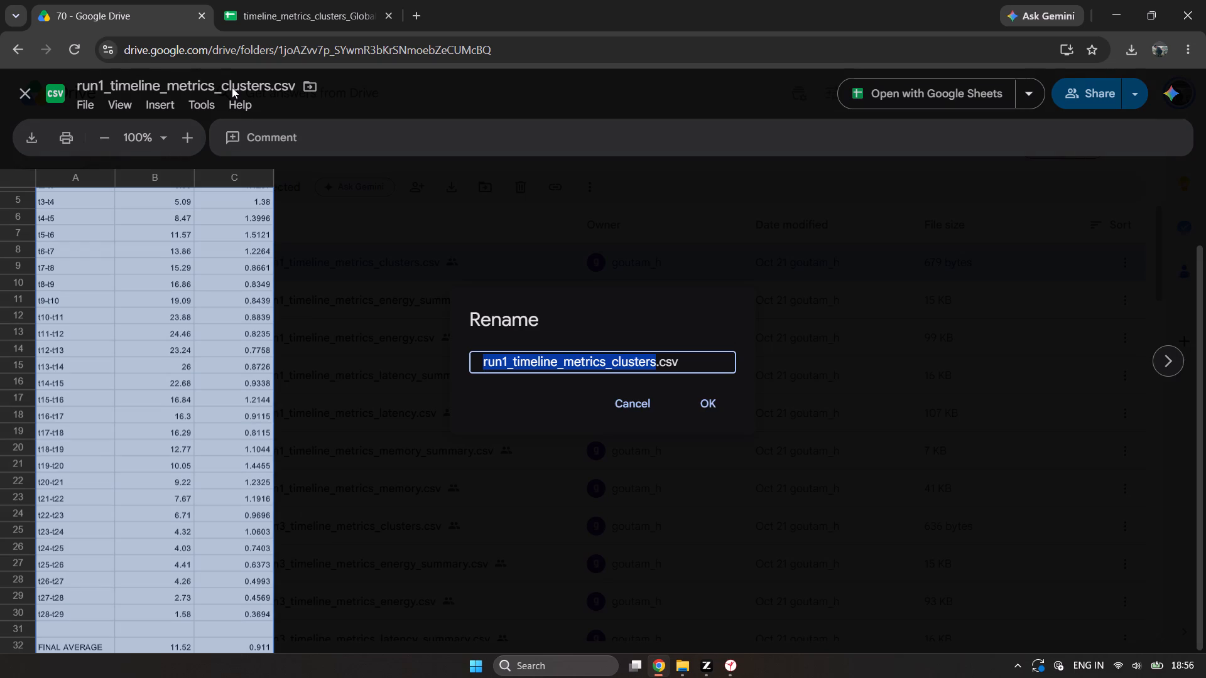
{"action": "left_click", "coordinate": [190, 238]}
{"action": "left_click", "coordinate": [257, 0]}
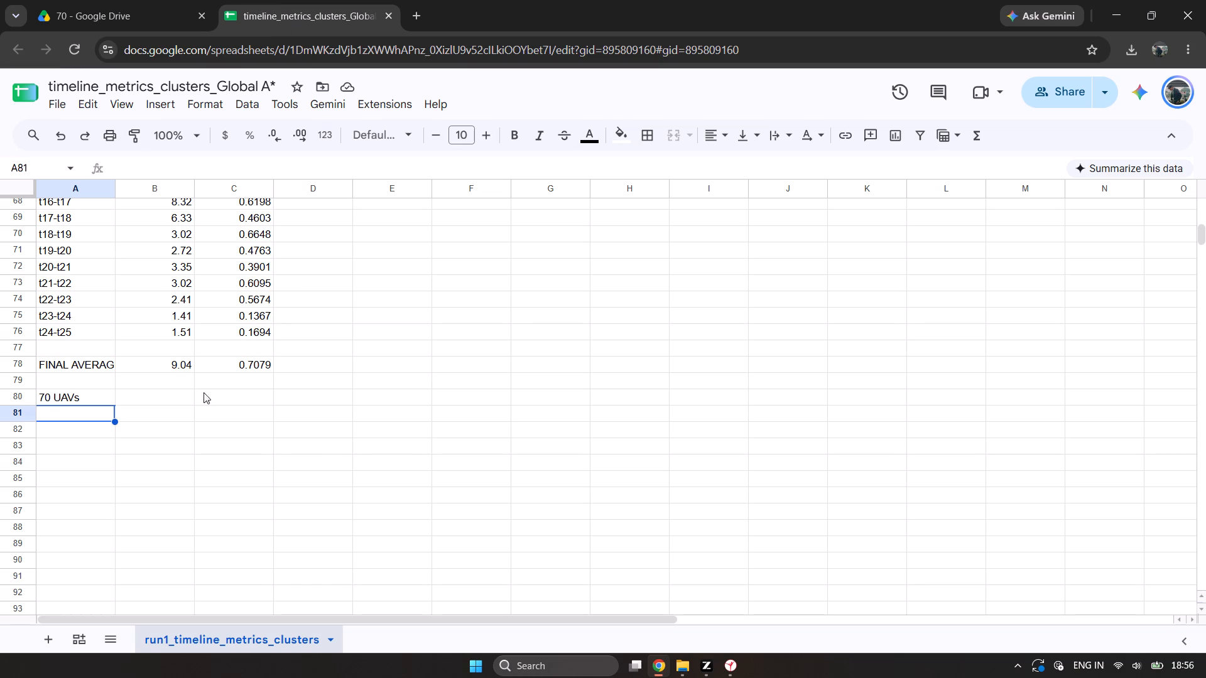
{"action": "key", "text": "ctrl+v"}
Copy the 70 UAVs label to cell A114 below the final average and change it to "100 UAVs".
{"action": "left_click", "coordinate": [90, 395]}
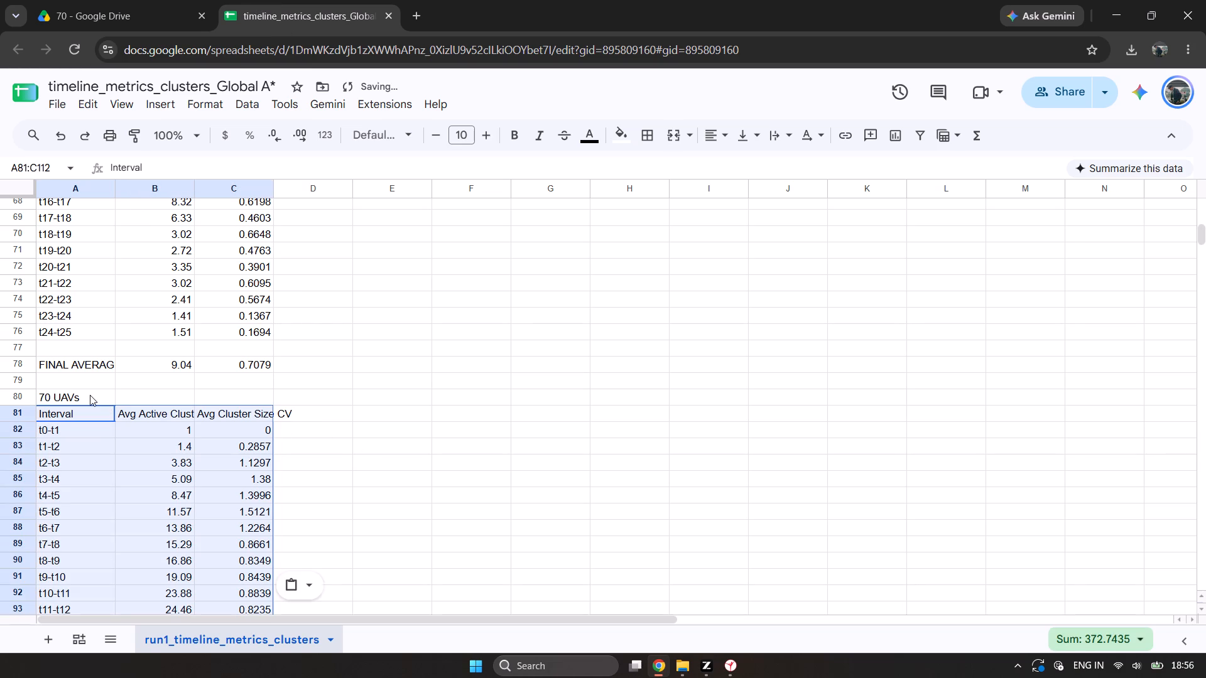
{"action": "key", "text": "ctrl+c"}
{"action": "scroll", "coordinate": [152, 393], "scroll_direction": "down", "scroll_amount": 8}
{"action": "left_click", "coordinate": [72, 325]}
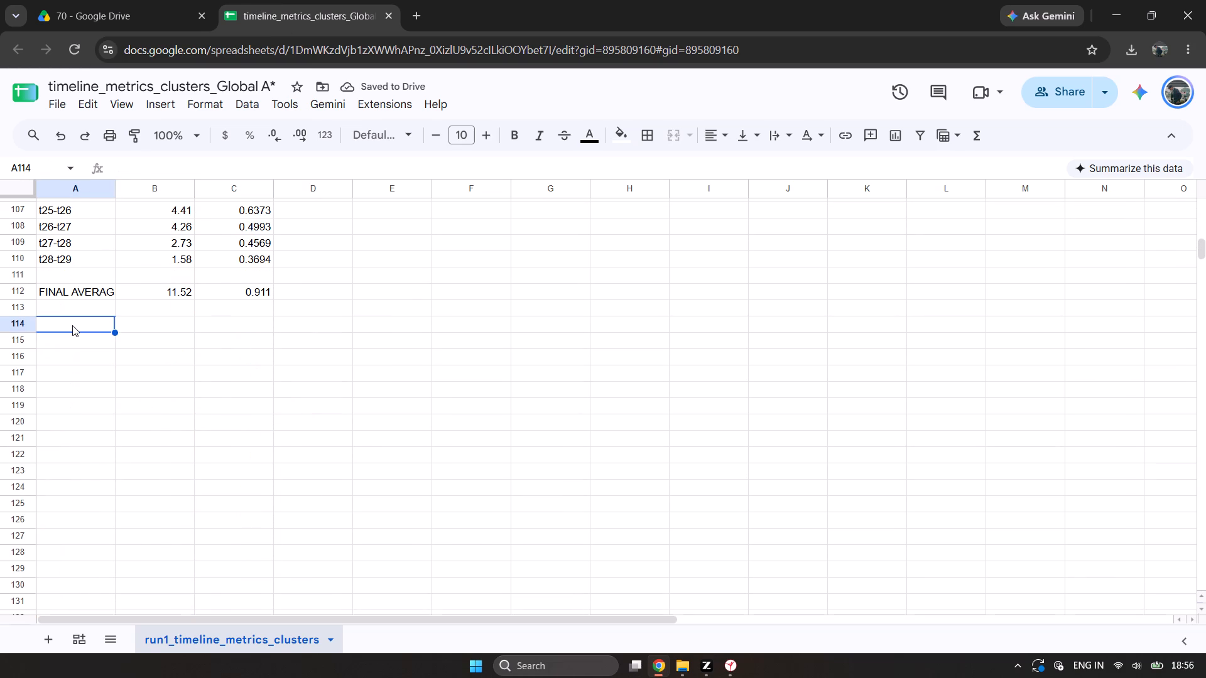
{"action": "key", "text": "ctrl+v"}
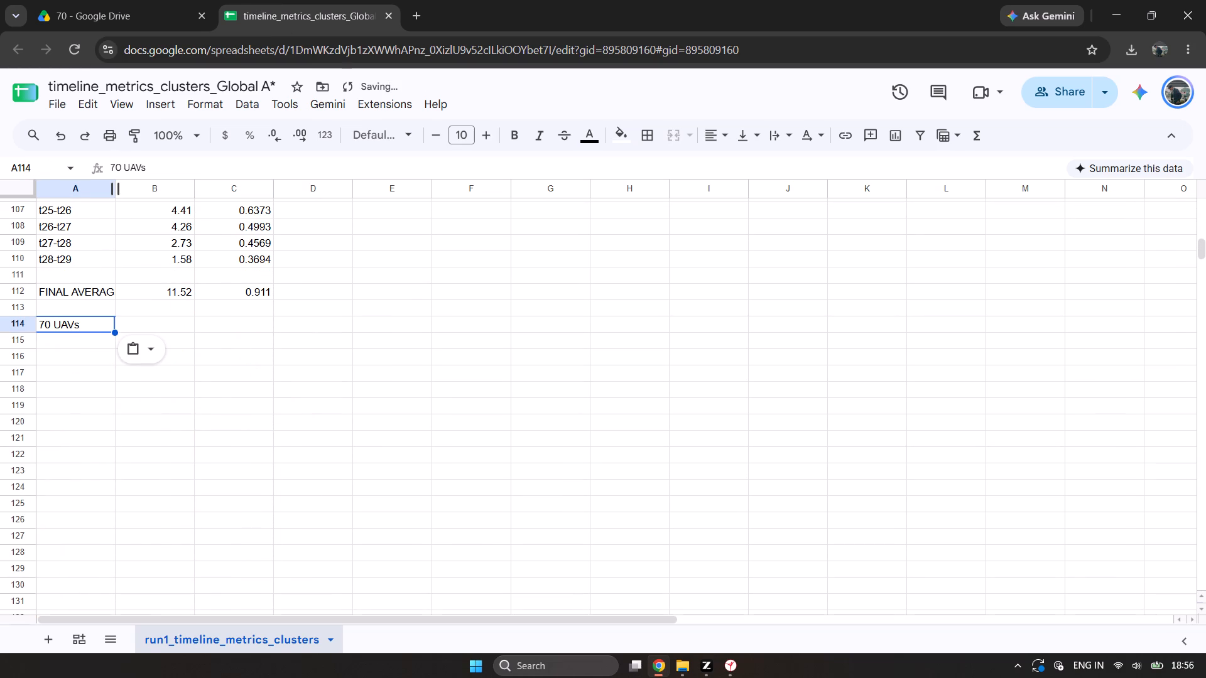
{"action": "left_click", "coordinate": [114, 167]}
{"action": "key", "text": "BackSpace"}
{"action": "key", "text": "1"}
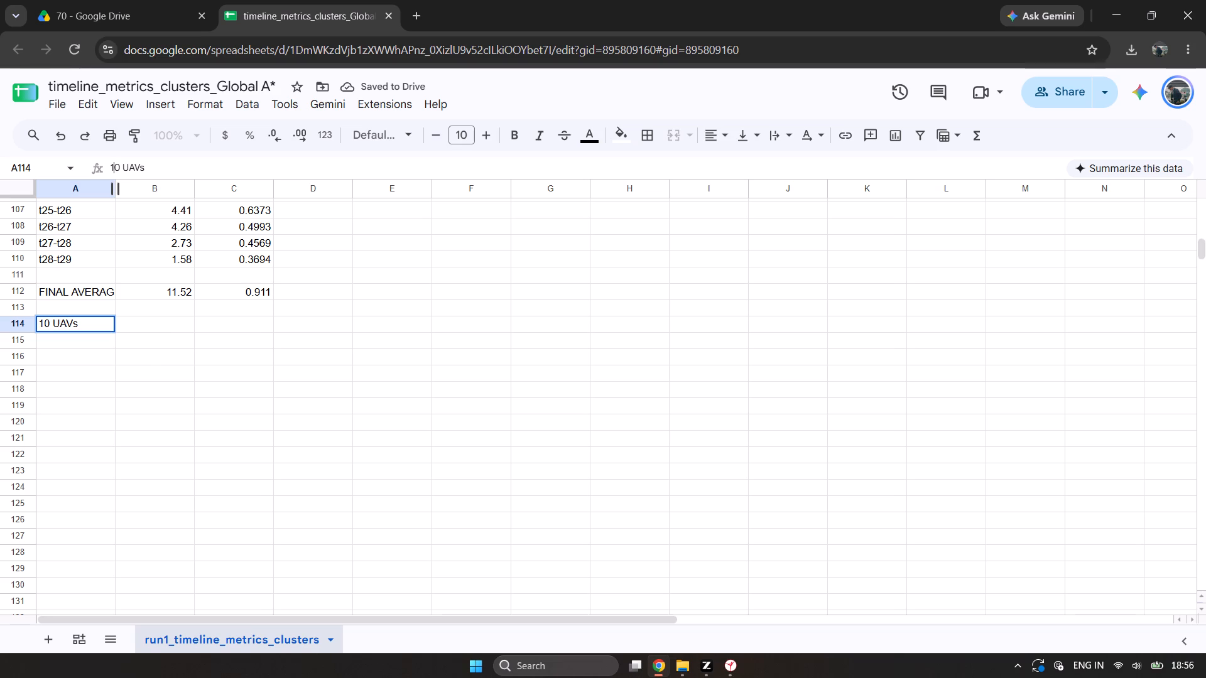
{"action": "key", "text": "9"}
{"action": "key", "text": "BackSpace"}
{"action": "key", "text": "0"}
{"action": "left_click", "coordinate": [97, 346]}
Return to Drive, cancel the file renaming, and open run1_timeline_metrics_clusters.csv from the 100 folder of Global A*.
{"action": "left_click", "coordinate": [141, 0]}
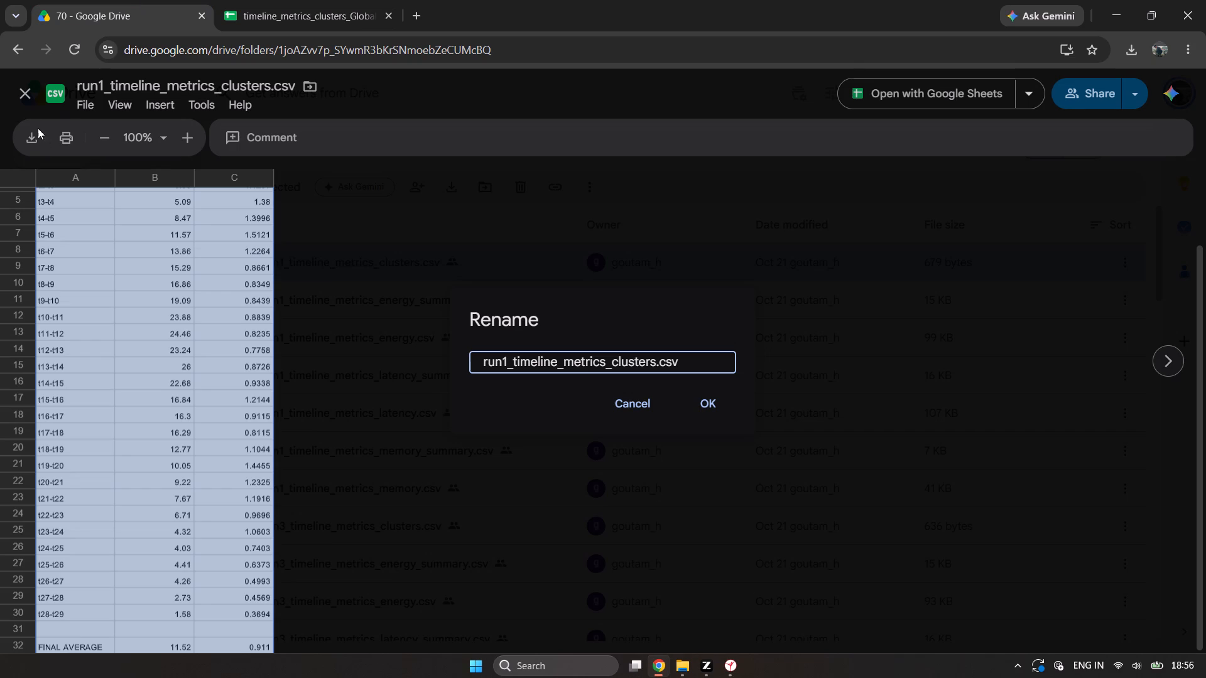
{"action": "left_click", "coordinate": [28, 100]}
{"action": "left_click", "coordinate": [604, 401]}
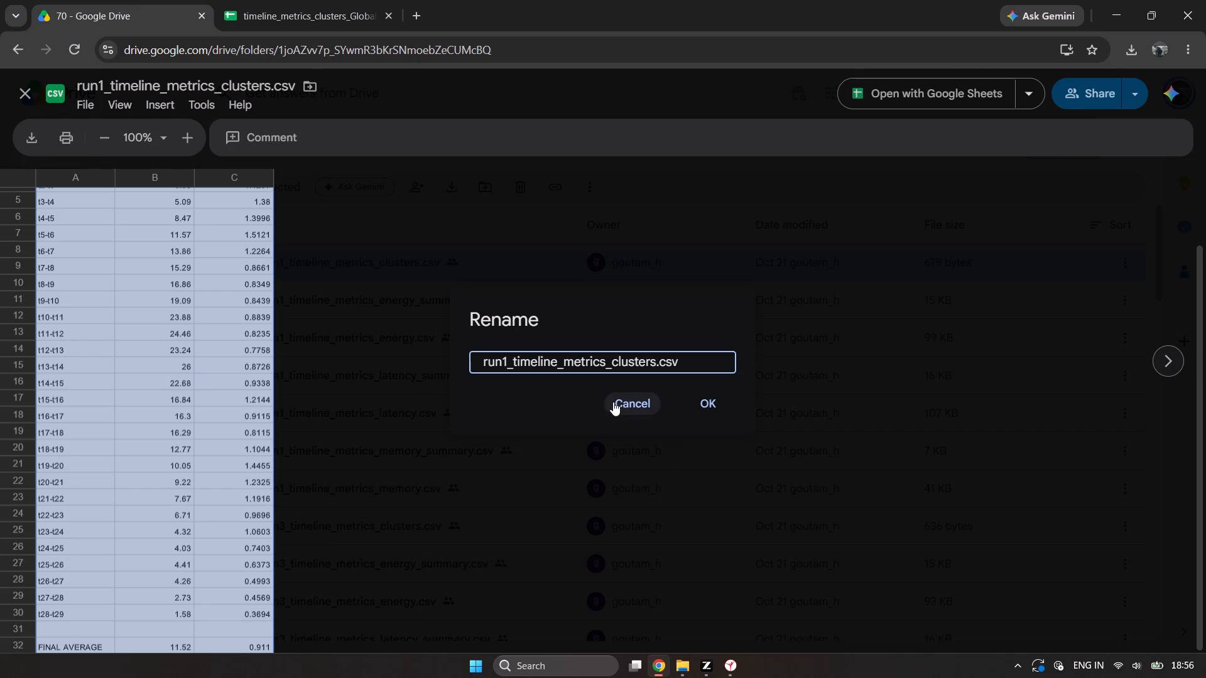
{"action": "left_click", "coordinate": [614, 402]}
{"action": "left_click", "coordinate": [19, 96]}
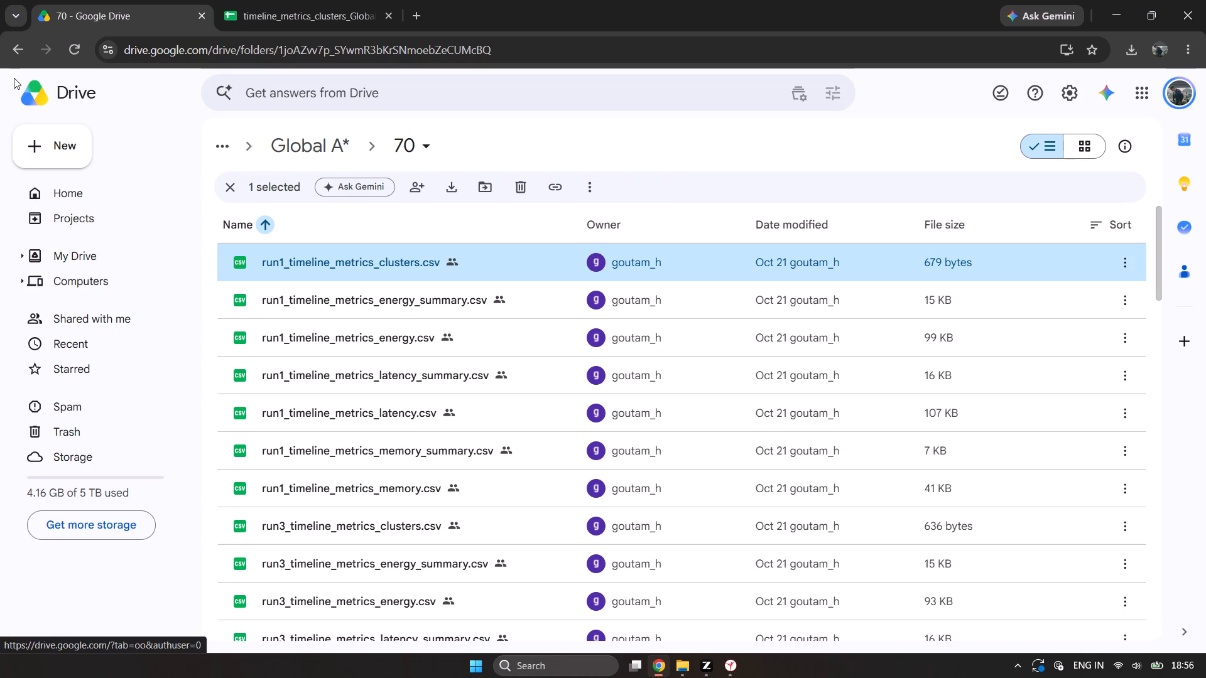
{"action": "left_click", "coordinate": [13, 43]}
{"action": "double_click", "coordinate": [318, 411]}
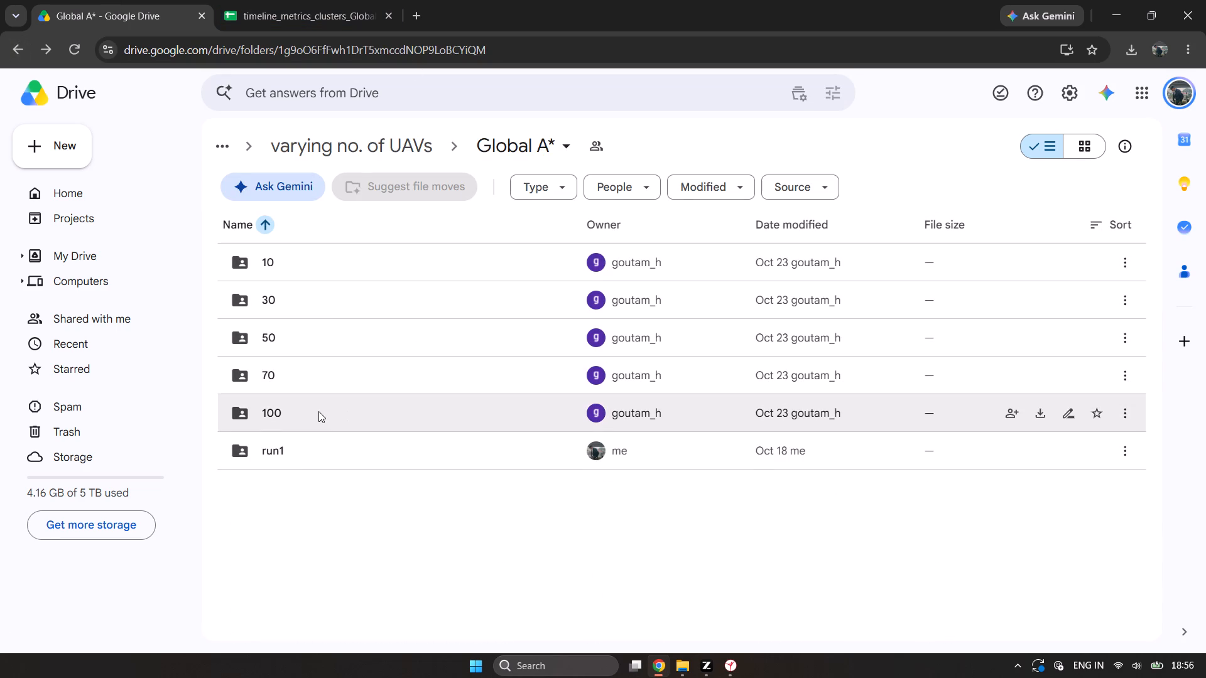
{"action": "double_click", "coordinate": [441, 269]}
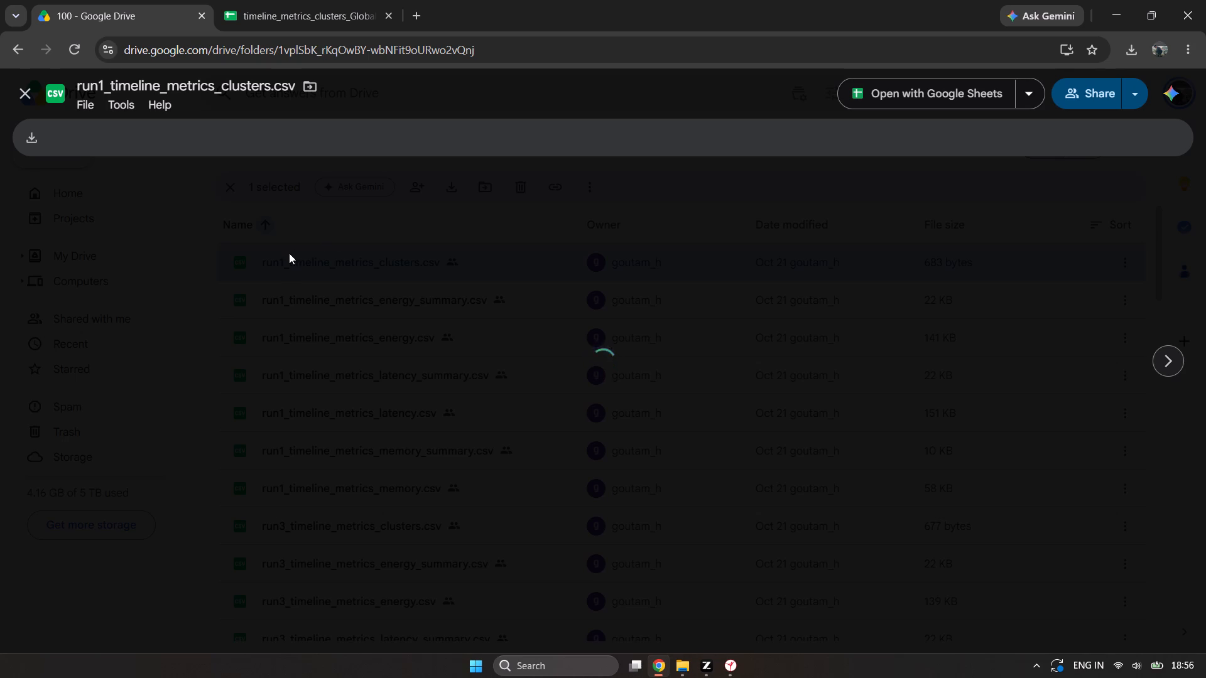
Copy the entire run1 clusters table, including its final average, into timeline_metrics_clusters_Global A* from cell A115, under the 100 UAVs label.
{"action": "left_click_drag", "start_coordinate": [62, 195], "coordinate": [279, 662]}
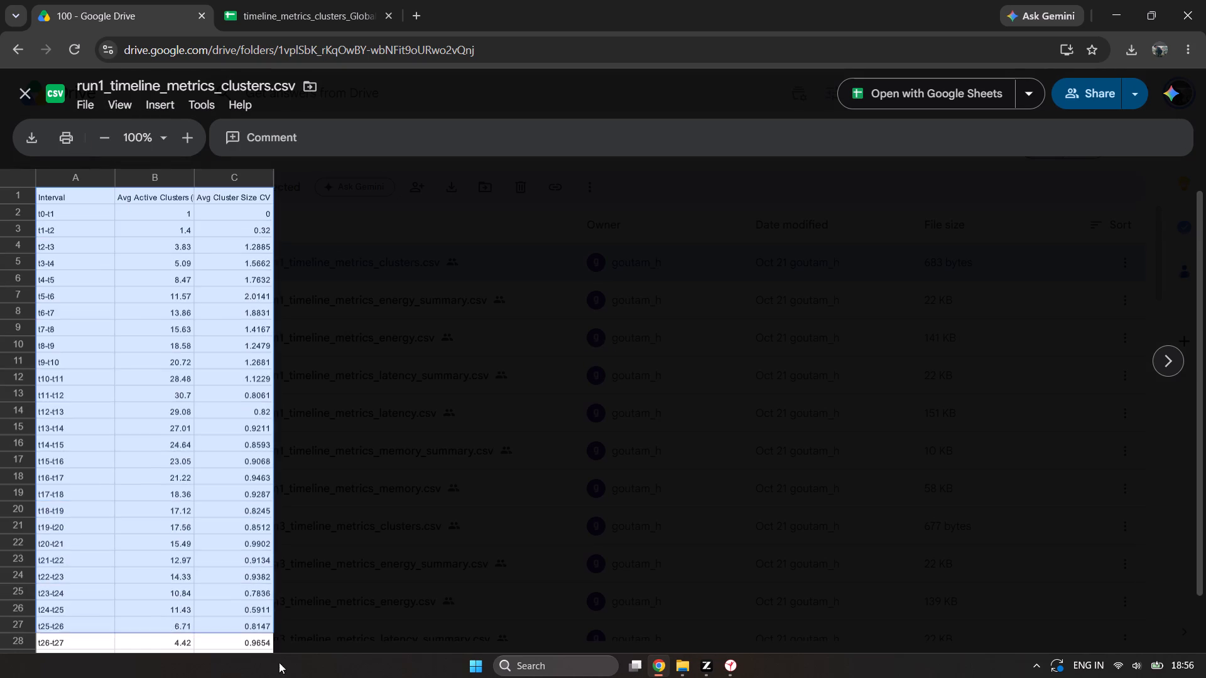
{"action": "left_click_drag", "start_coordinate": [279, 662], "coordinate": [285, 677]}
{"action": "key", "text": "ctrl+c"}
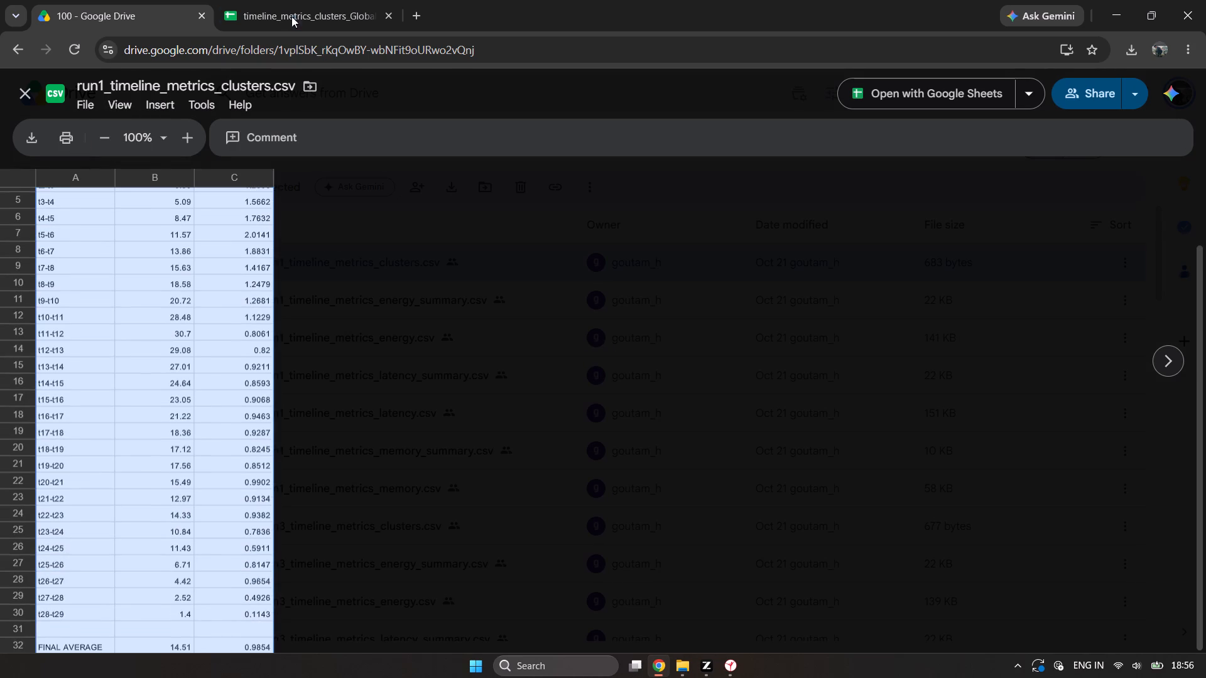
{"action": "left_click", "coordinate": [291, 11]}
{"action": "key", "text": "ctrl+v"}
{"action": "left_click", "coordinate": [439, 431]}
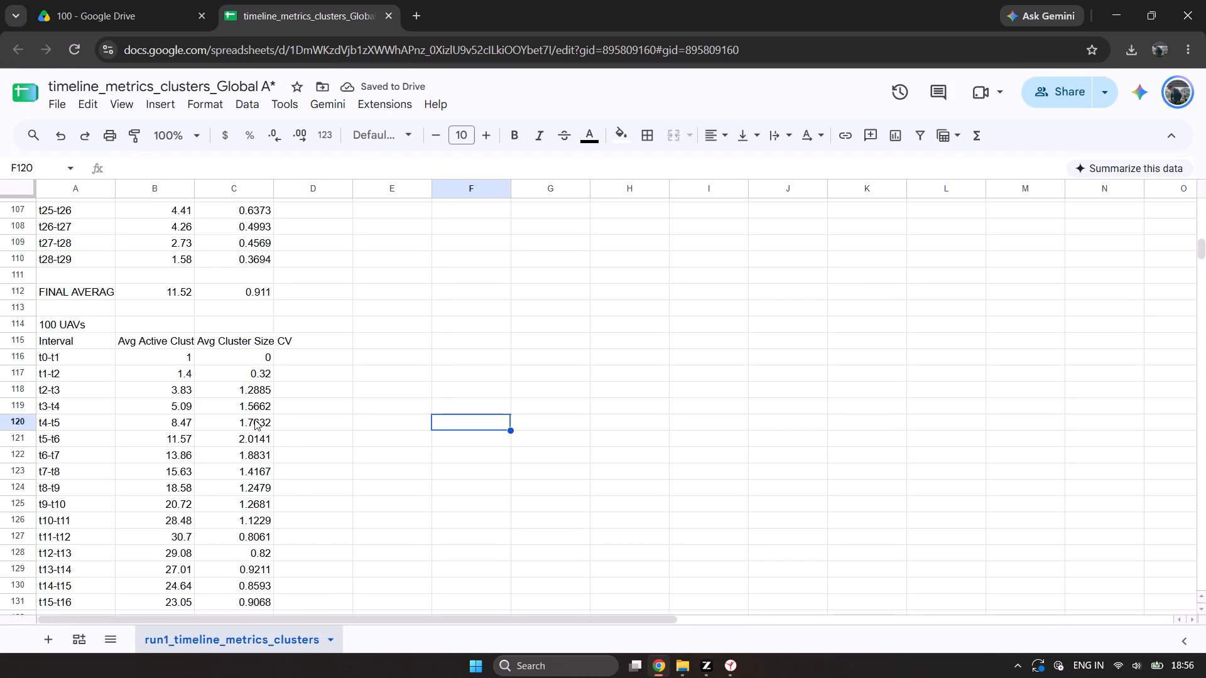
Download timeline_metrics_clusters_Global A* as an Excel (.xlsx) file.
{"action": "left_click", "coordinate": [57, 103]}
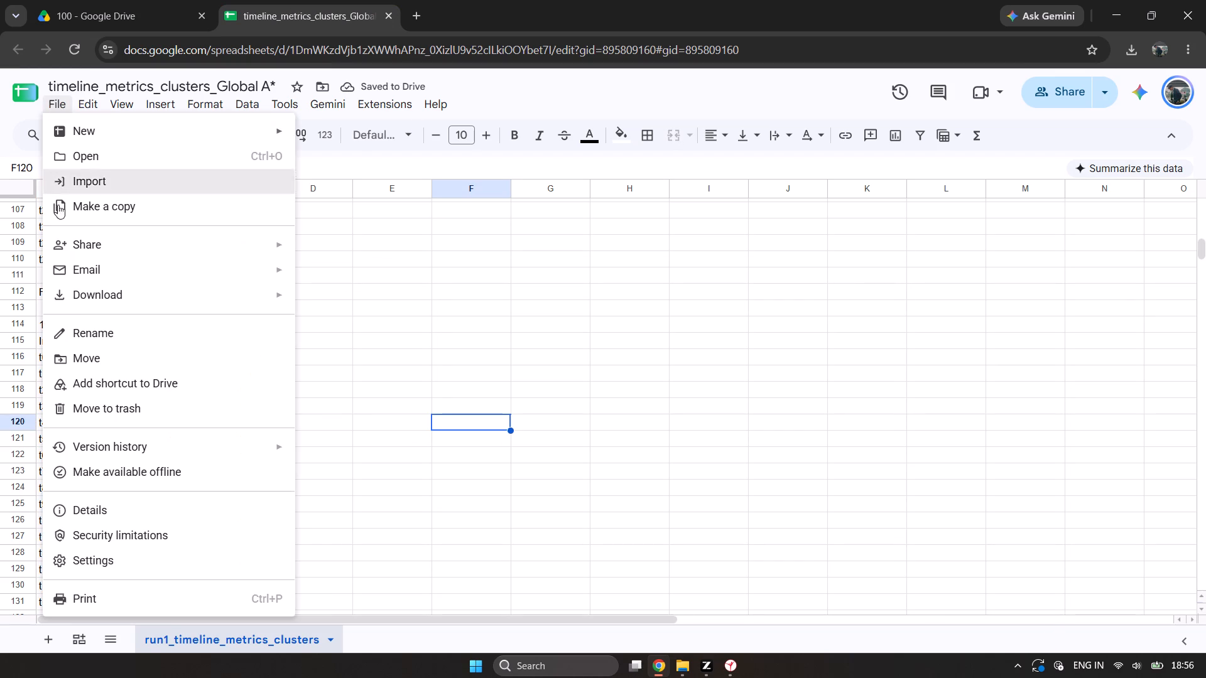
{"action": "left_click", "coordinate": [353, 304]}
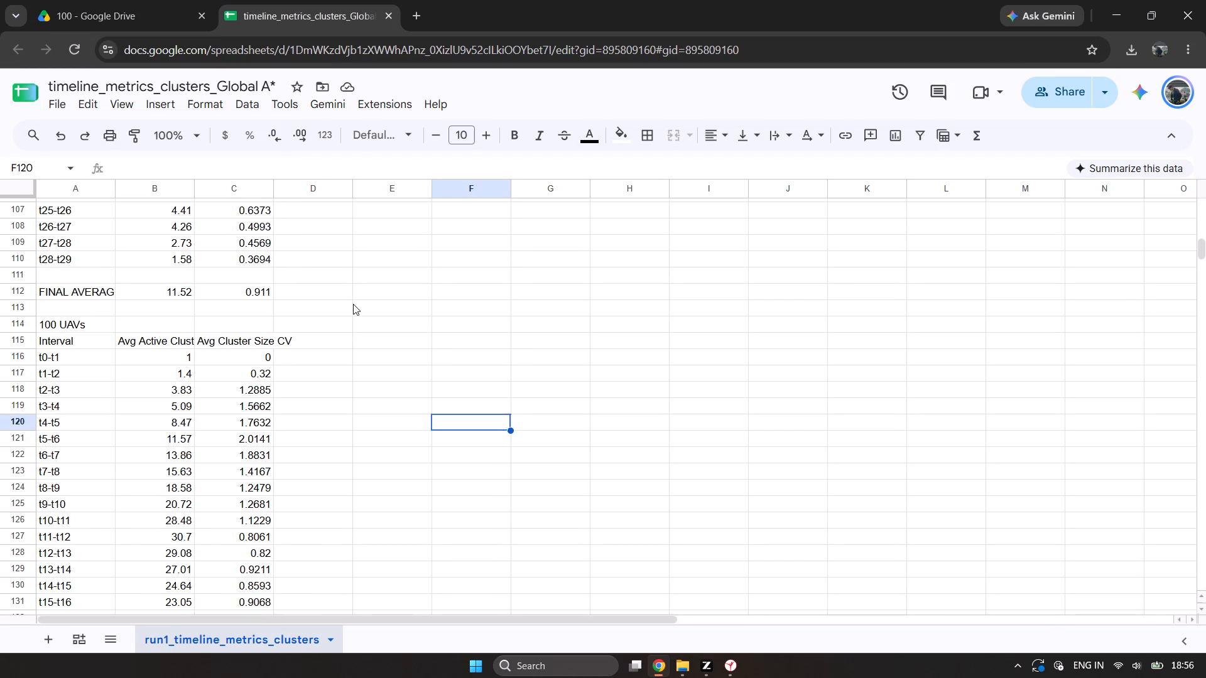
Move timeline_metrics_clusters_Global A* into the Box plots folder inside varying no. of UAVs, and close the spreadsheet.
{"action": "scroll", "coordinate": [334, 304], "scroll_direction": "up", "scroll_amount": 20}
{"action": "scroll", "coordinate": [334, 304], "scroll_direction": "up", "scroll_amount": 7}
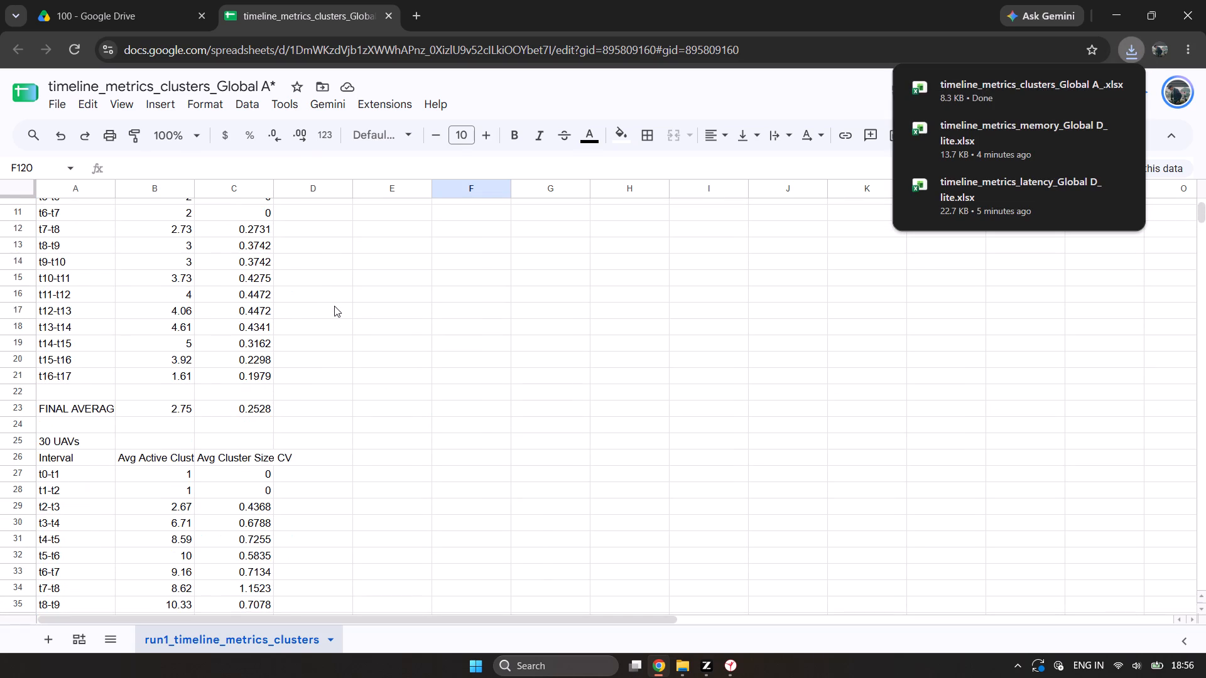
{"action": "scroll", "coordinate": [334, 306], "scroll_direction": "up", "scroll_amount": 4}
{"action": "left_click", "coordinate": [325, 85]}
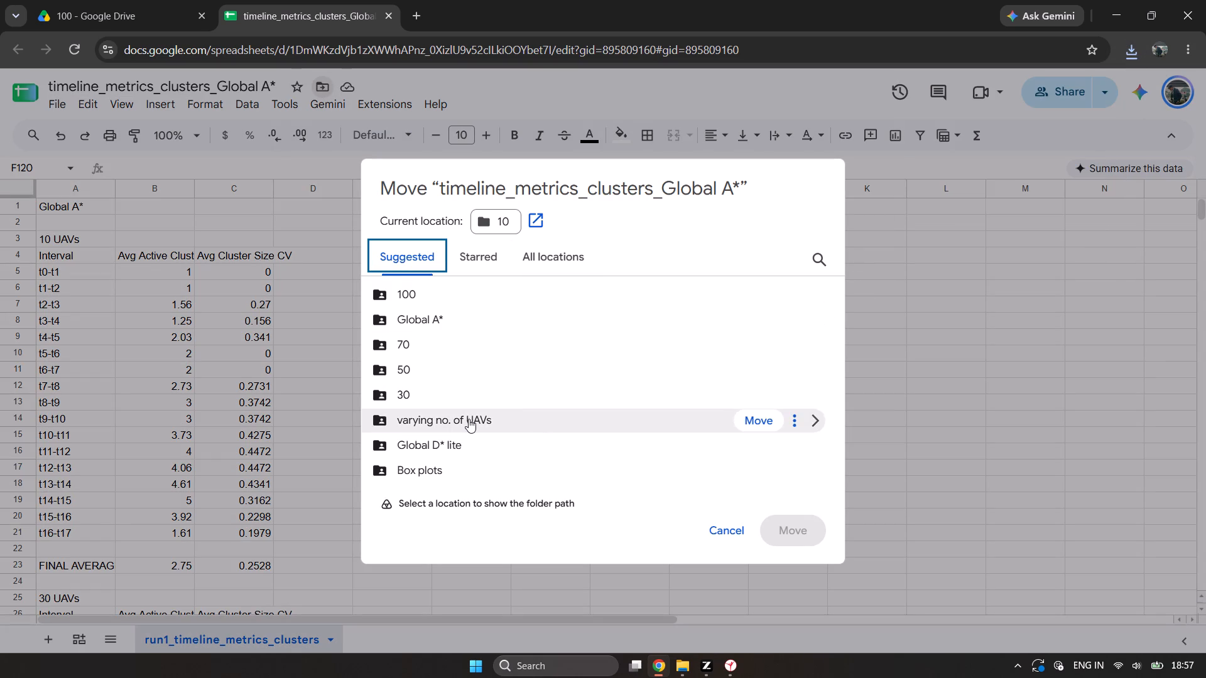
{"action": "double_click", "coordinate": [466, 419]}
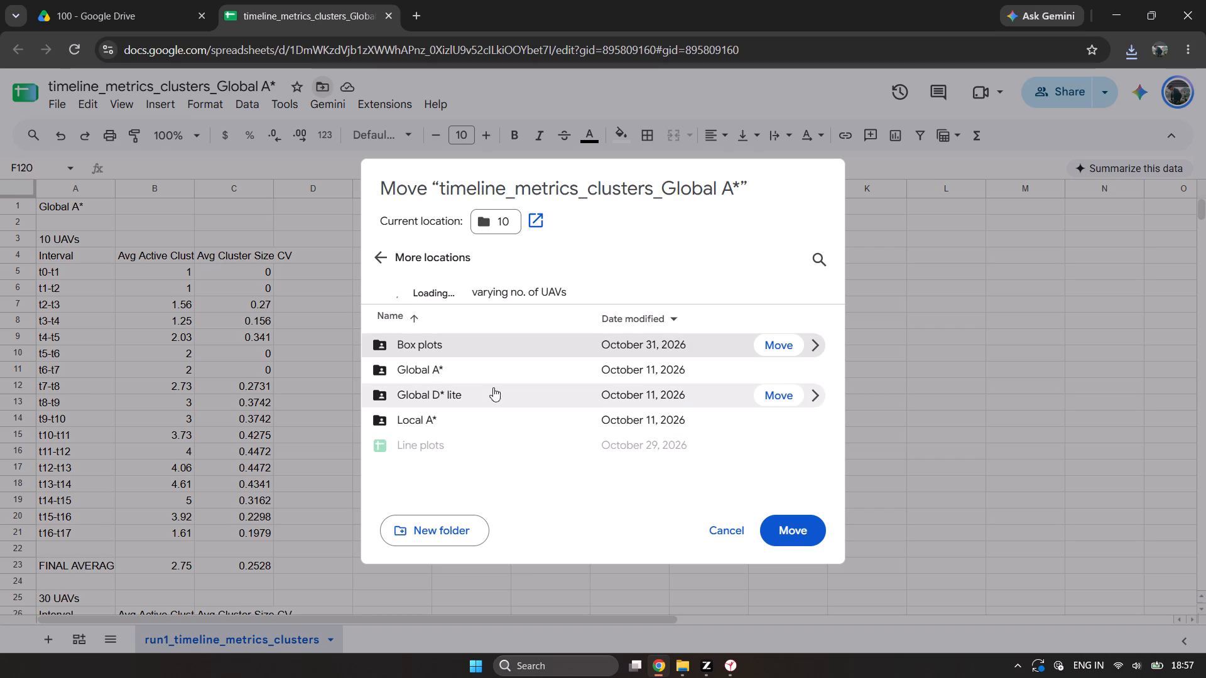
{"action": "left_click", "coordinate": [786, 352]}
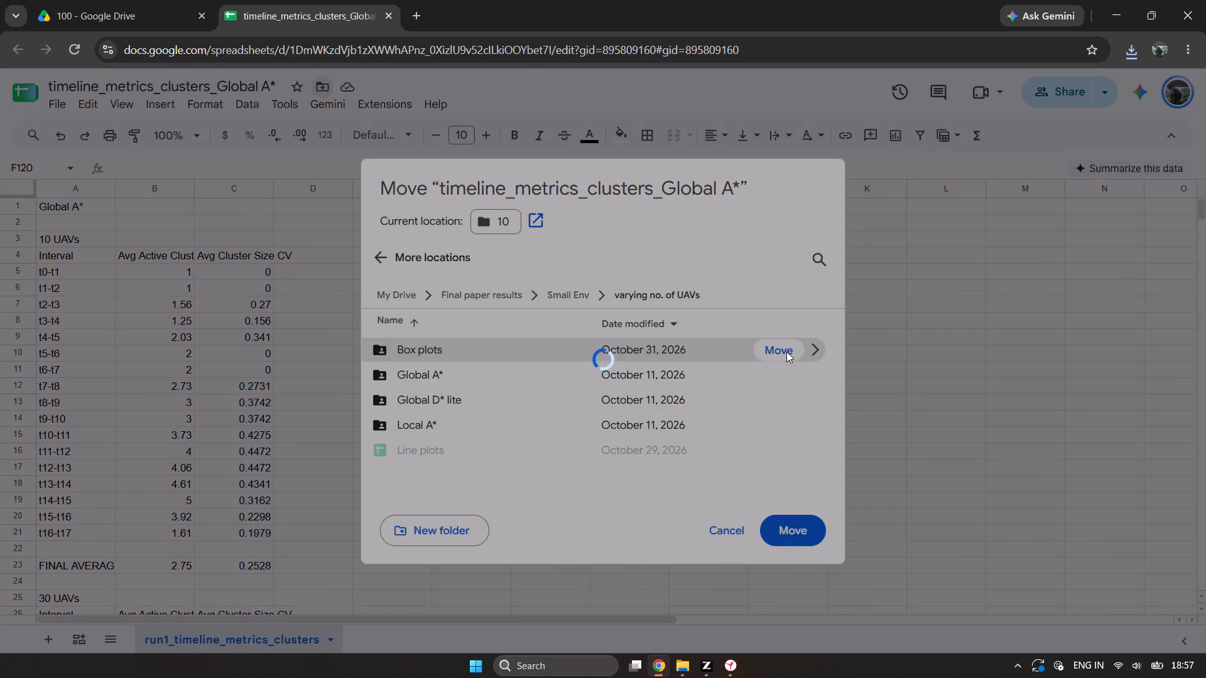
{"action": "left_click", "coordinate": [761, 398]}
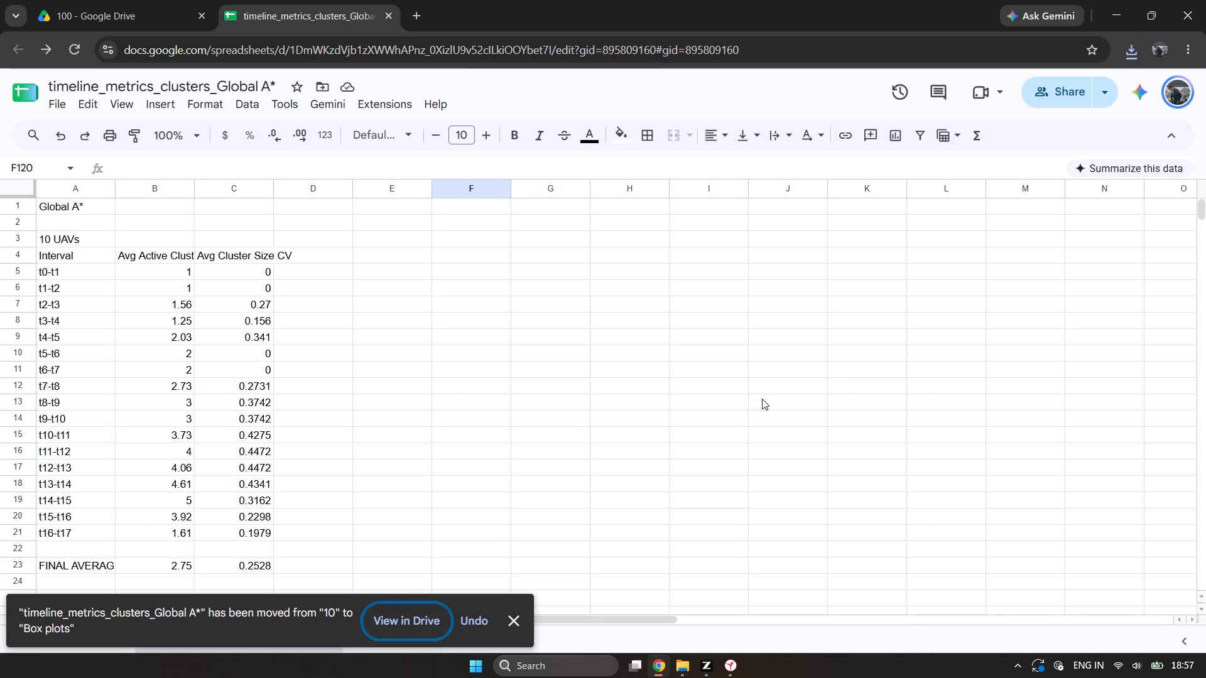
{"action": "left_click", "coordinate": [520, 620]}
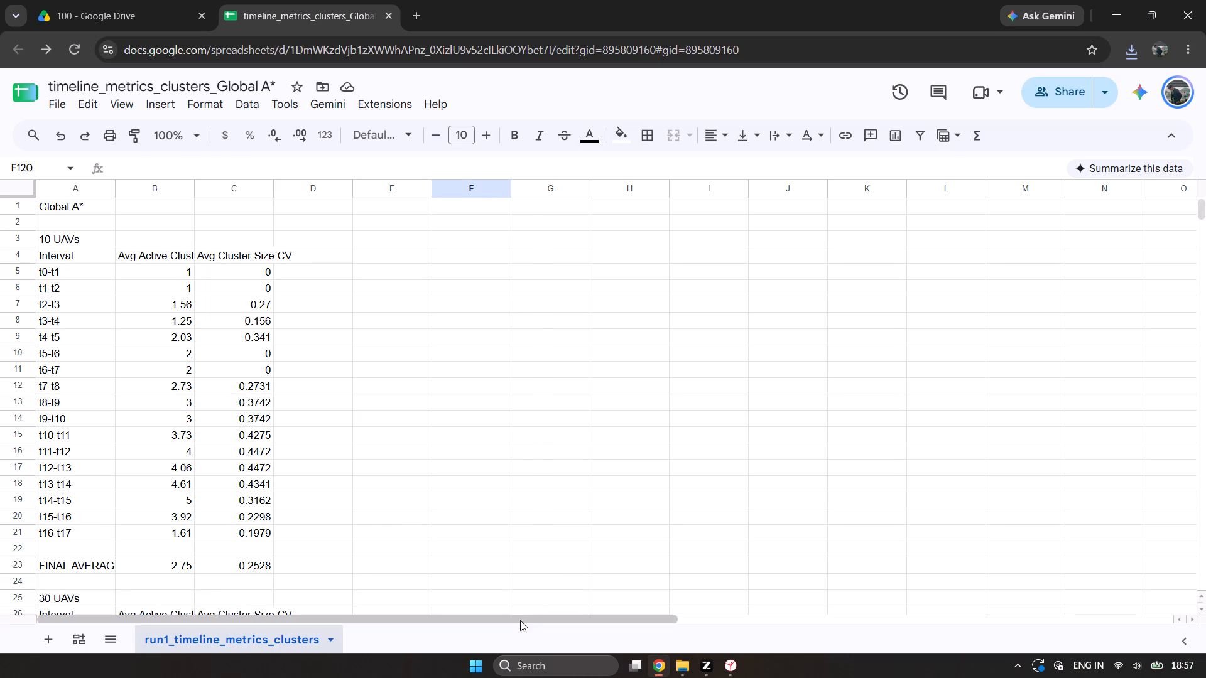
{"action": "left_click", "coordinate": [389, 12]}
In Drive, go to the 10 folder of Global D* lite and open run1_timeline_metrics_clusters.csv in Google Sheets.
{"action": "left_click", "coordinate": [26, 83]}
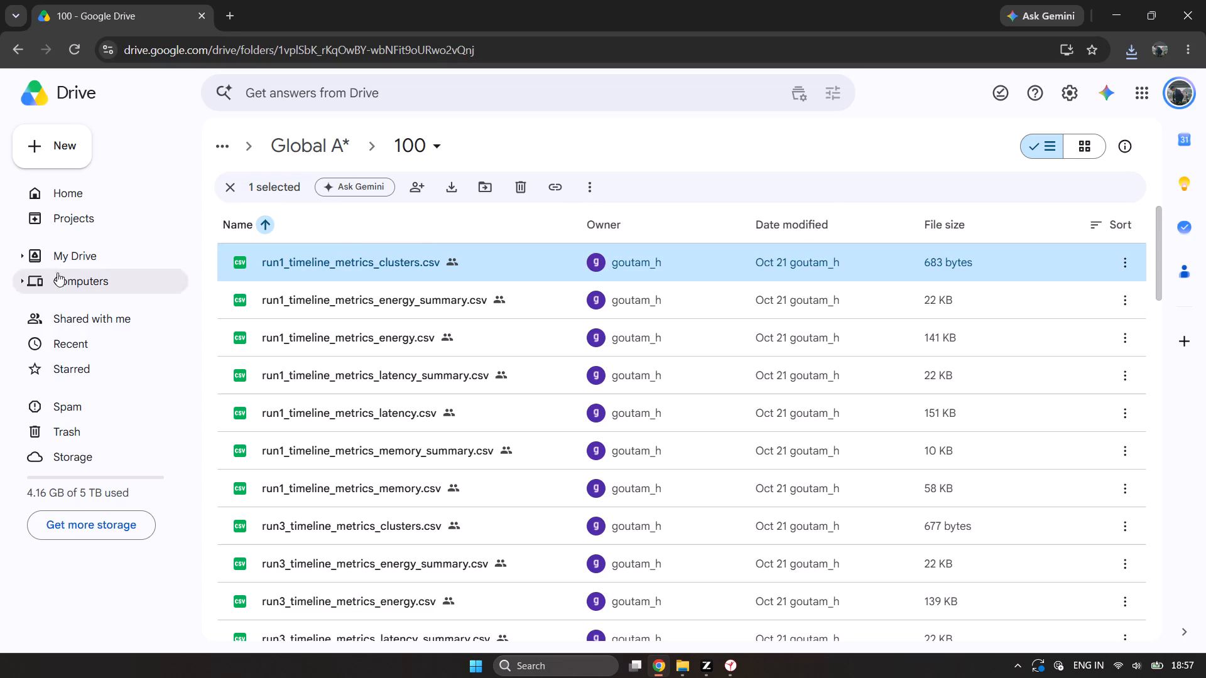
{"action": "left_click", "coordinate": [8, 47]}
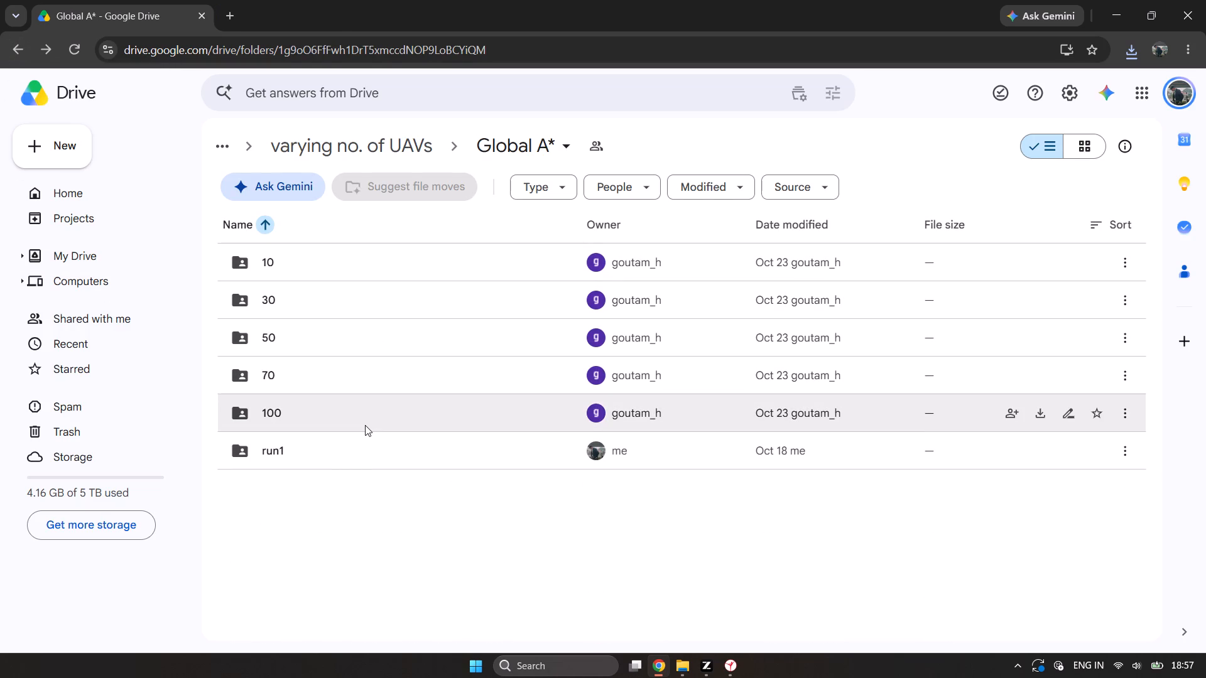
{"action": "left_click", "coordinate": [8, 50]}
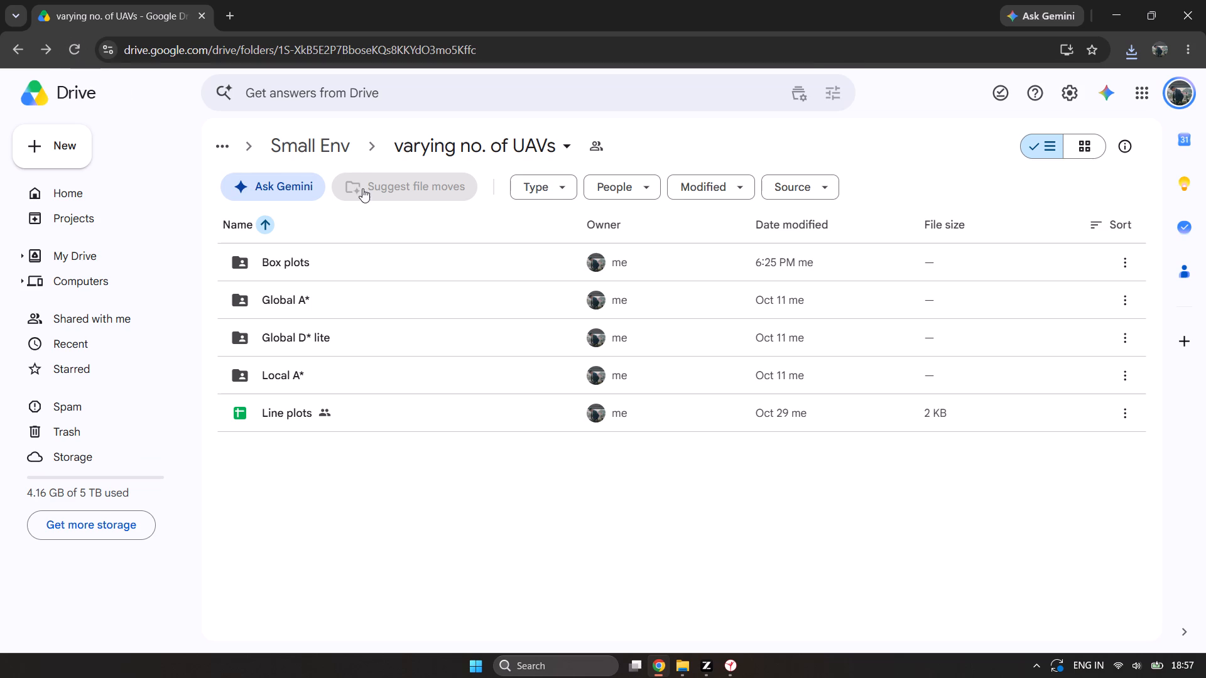
{"action": "double_click", "coordinate": [335, 339]}
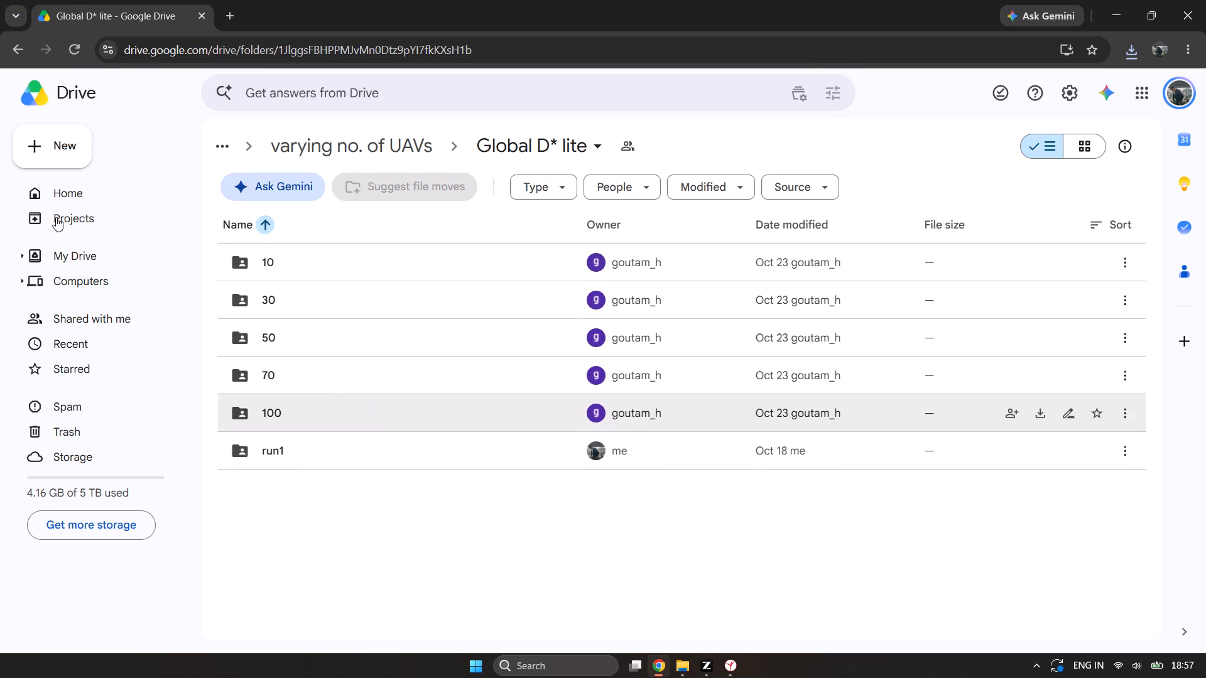
{"action": "double_click", "coordinate": [280, 413]}
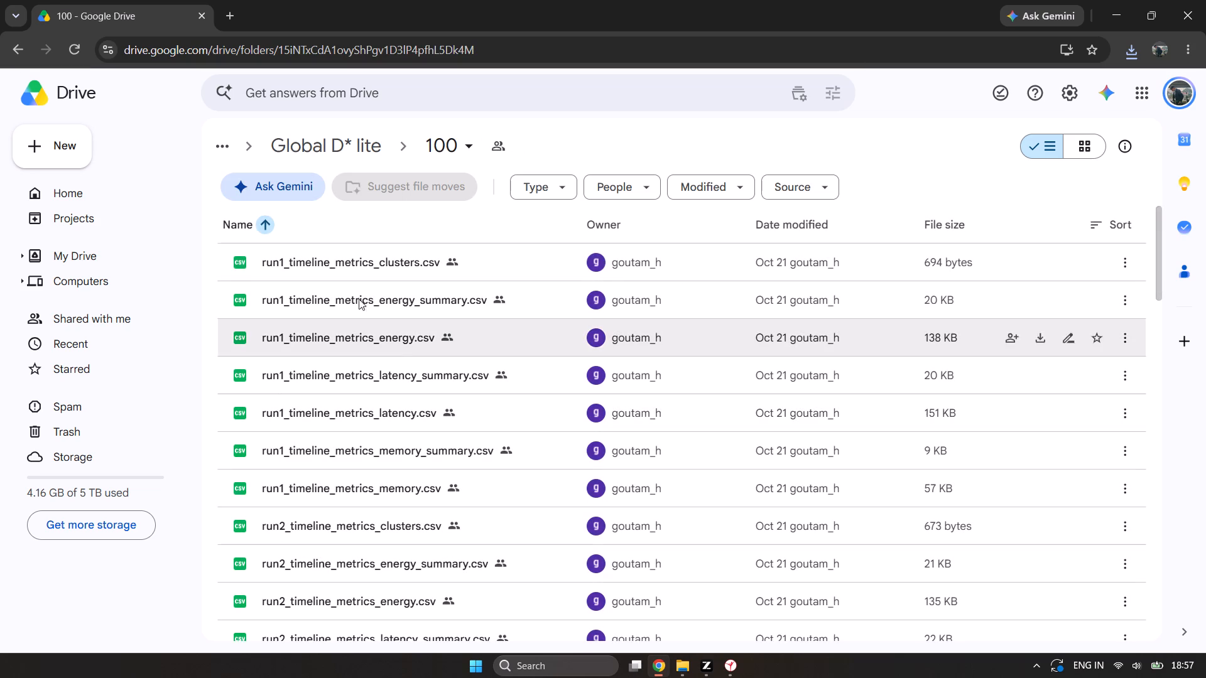
{"action": "left_click", "coordinate": [15, 49]}
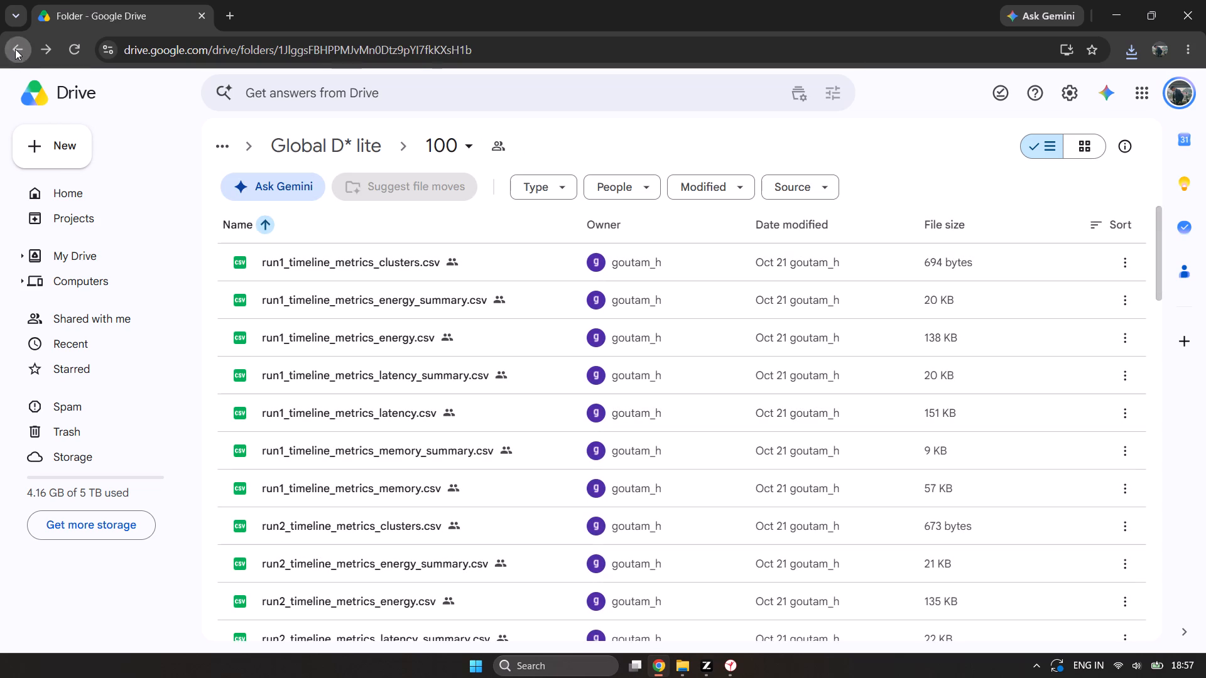
{"action": "double_click", "coordinate": [322, 272]}
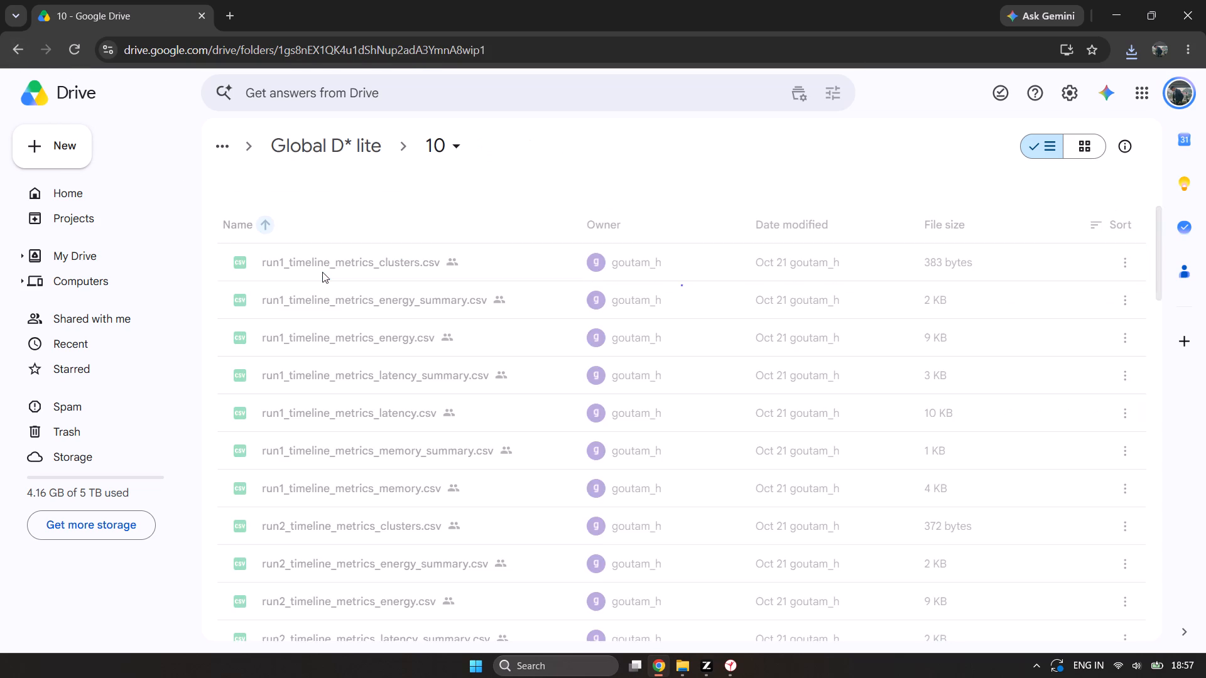
{"action": "double_click", "coordinate": [359, 269]}
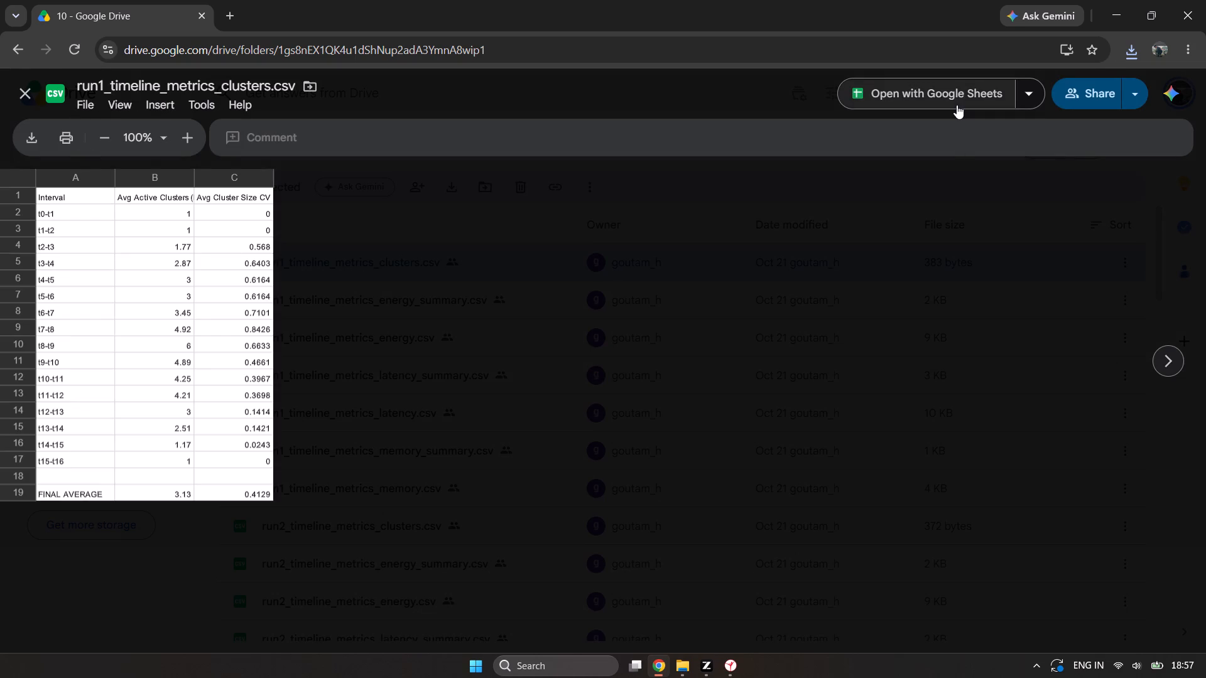
{"action": "left_click", "coordinate": [28, 80]}
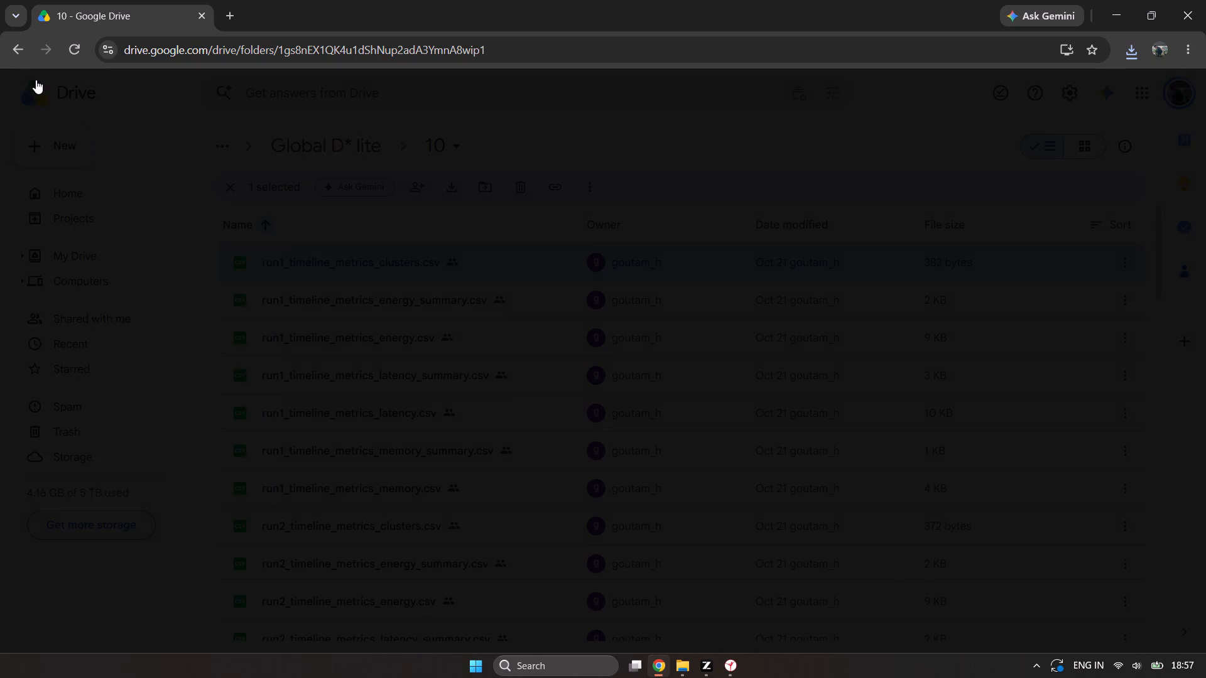
{"action": "double_click", "coordinate": [388, 263]}
{"action": "left_click", "coordinate": [1129, 46]}
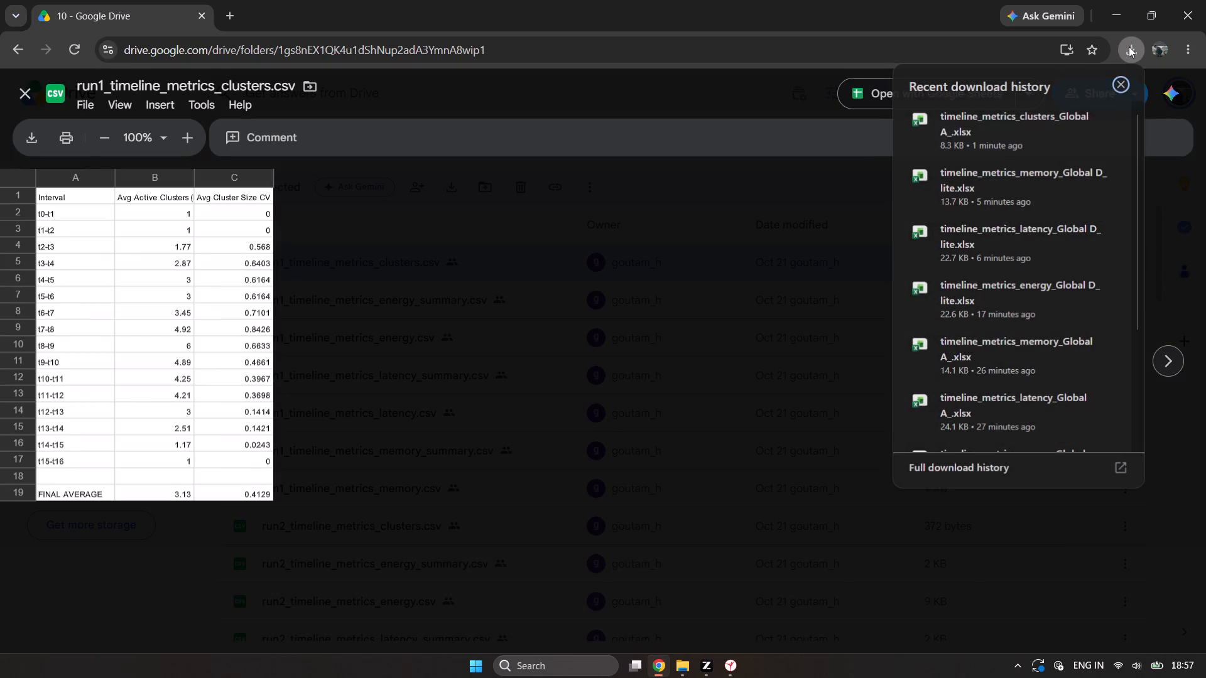
{"action": "left_click", "coordinate": [1129, 46]}
{"action": "left_click", "coordinate": [952, 85]}
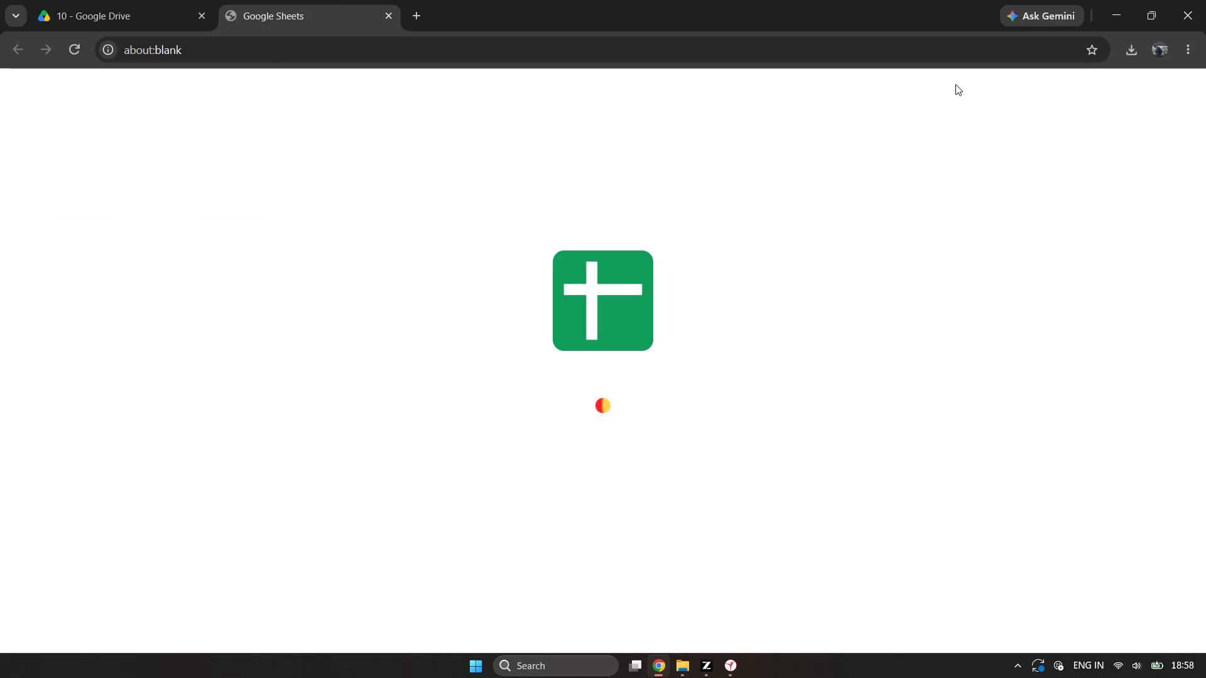
{"action": "left_click", "coordinate": [705, 674]}
{"action": "scroll", "coordinate": [884, 407], "scroll_direction": "down", "scroll_amount": 5}
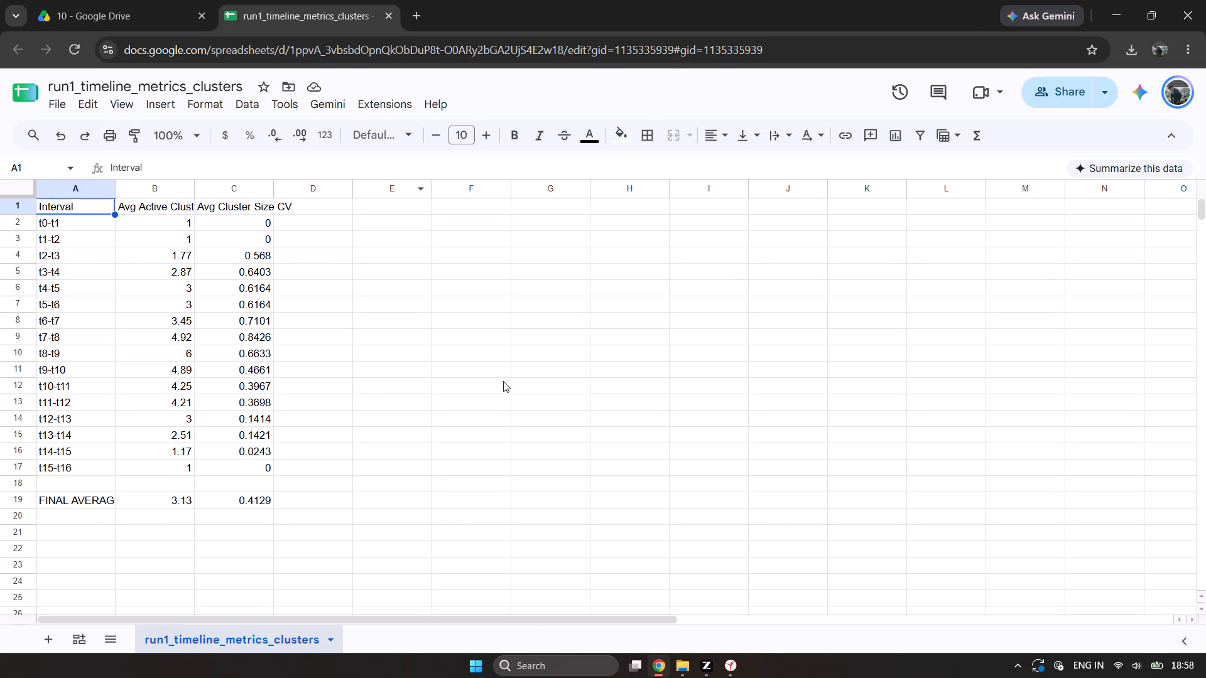
{"action": "scroll", "coordinate": [866, 311], "scroll_direction": "down", "scroll_amount": 2}
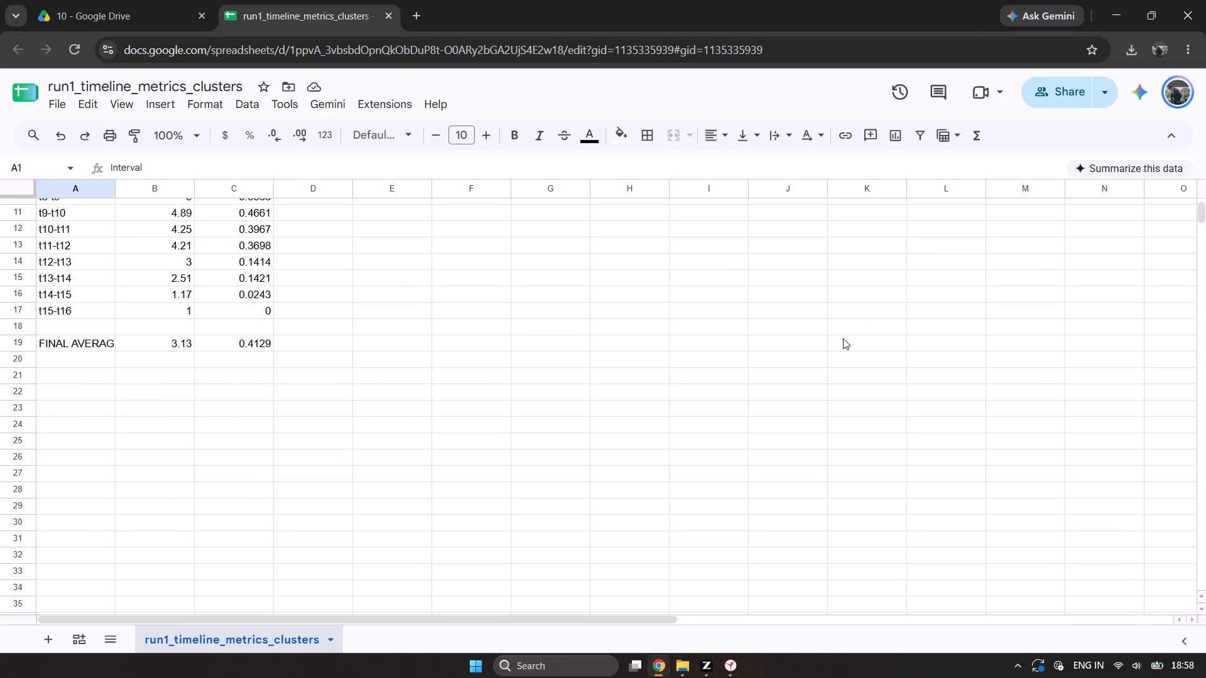
{"action": "left_click", "coordinate": [60, 380]}
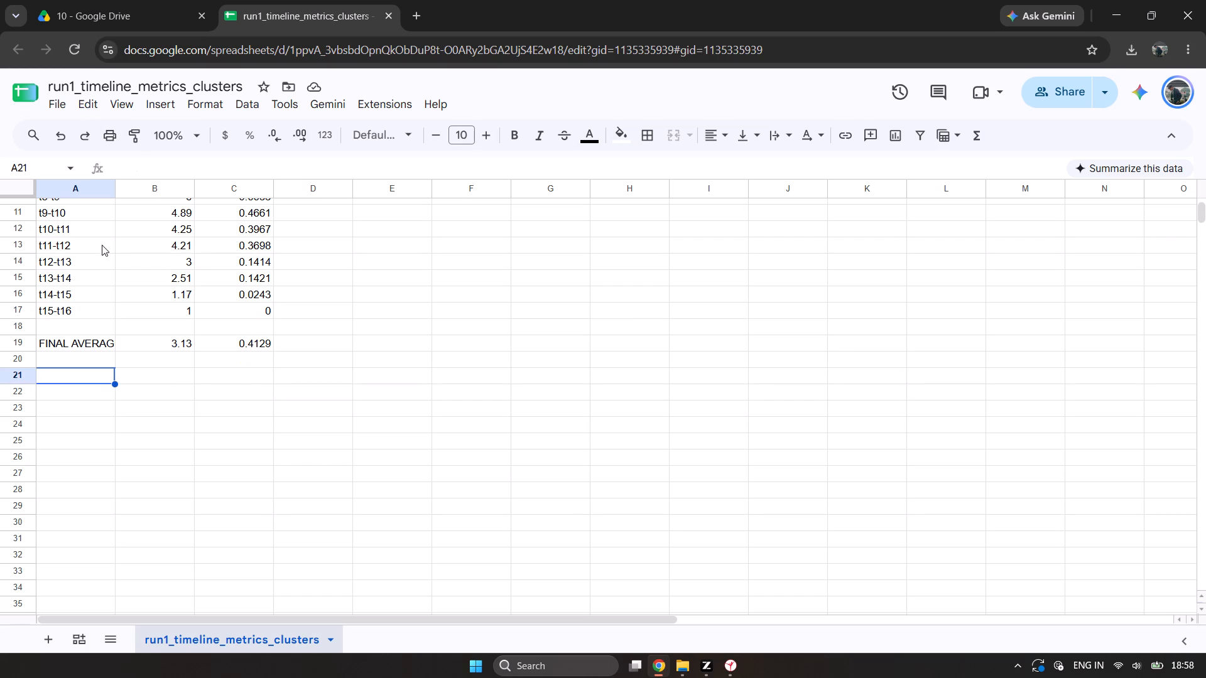
{"action": "scroll", "coordinate": [133, 342], "scroll_direction": "up", "scroll_amount": 8}
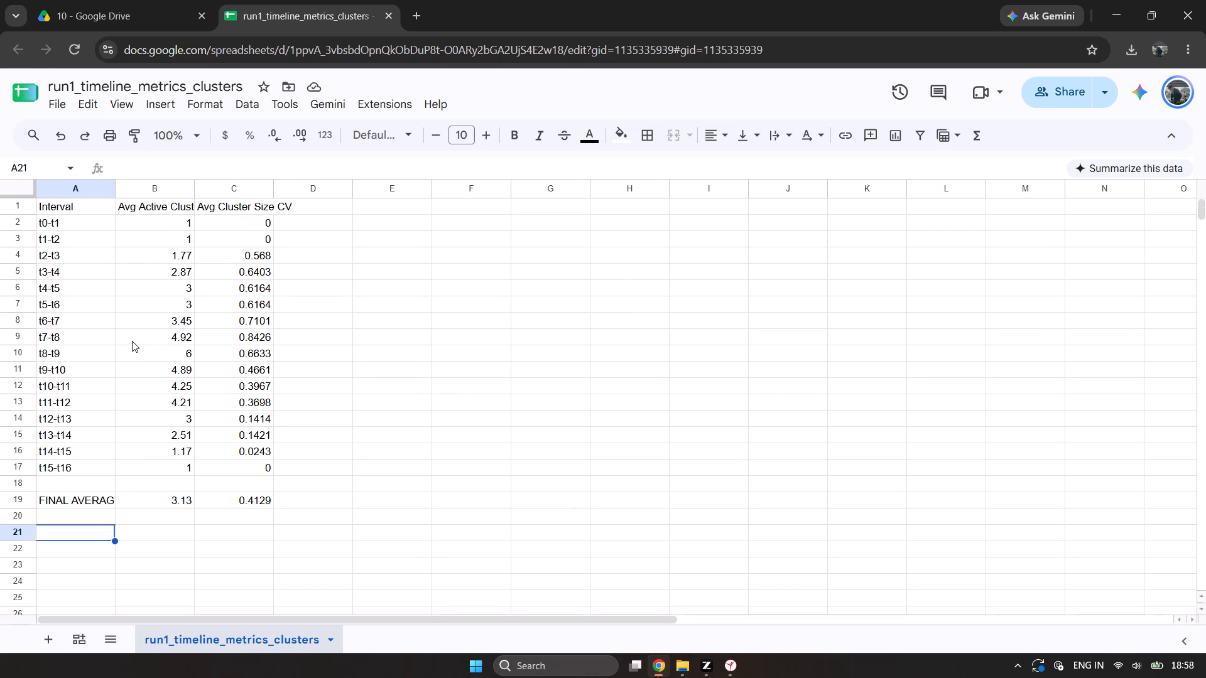
{"action": "left_click", "coordinate": [91, 206]}
{"action": "right_click", "coordinate": [91, 206]}
{"action": "left_click", "coordinate": [149, 301]}
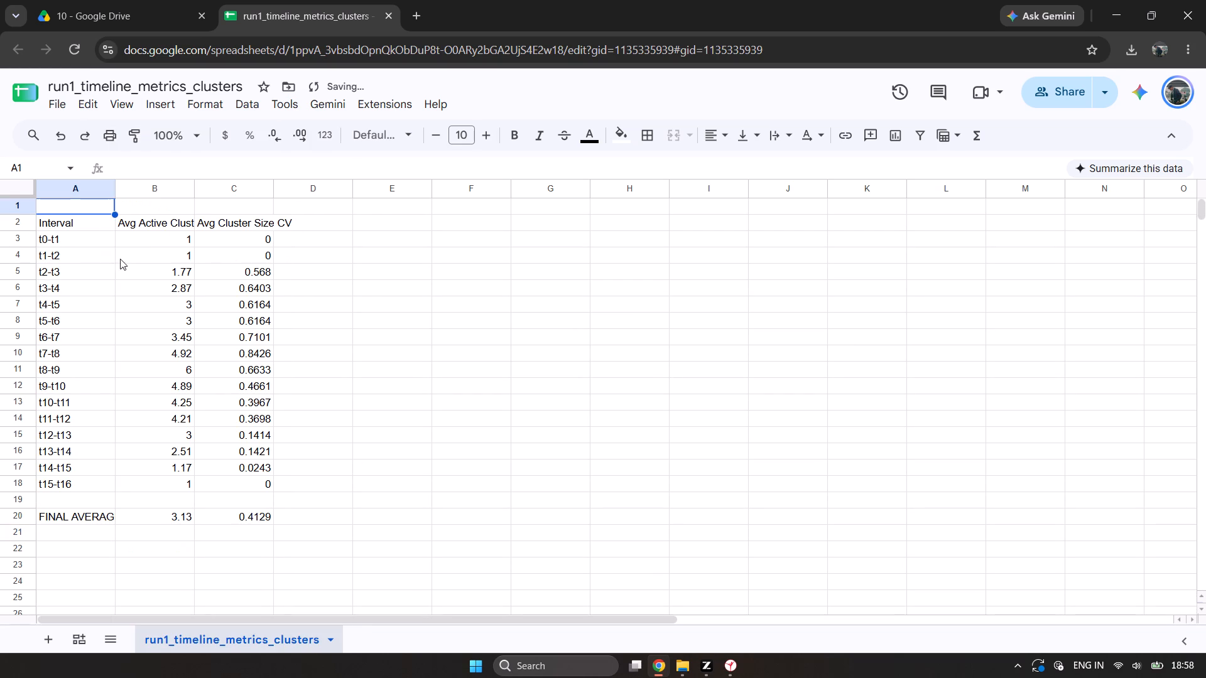
{"action": "left_click", "coordinate": [99, 226]}
{"action": "right_click", "coordinate": [99, 226]}
{"action": "left_click", "coordinate": [134, 303]}
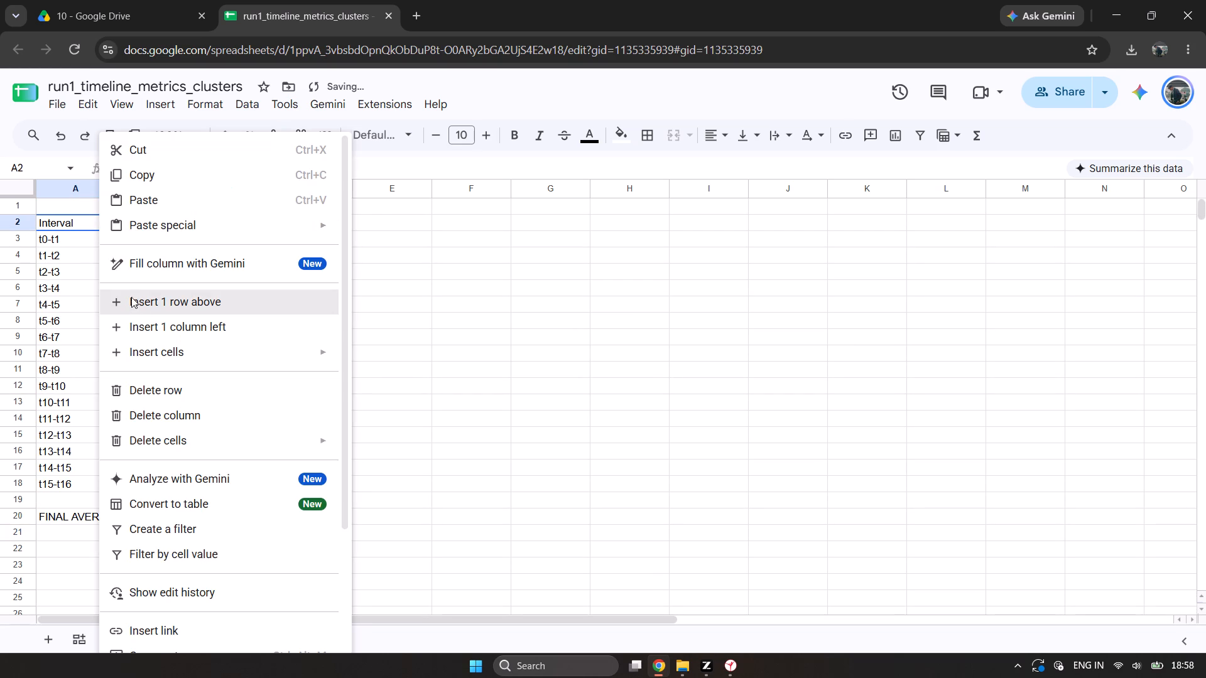
{"action": "left_click", "coordinate": [82, 213]}
{"action": "right_click", "coordinate": [82, 216]}
{"action": "left_click", "coordinate": [155, 264]}
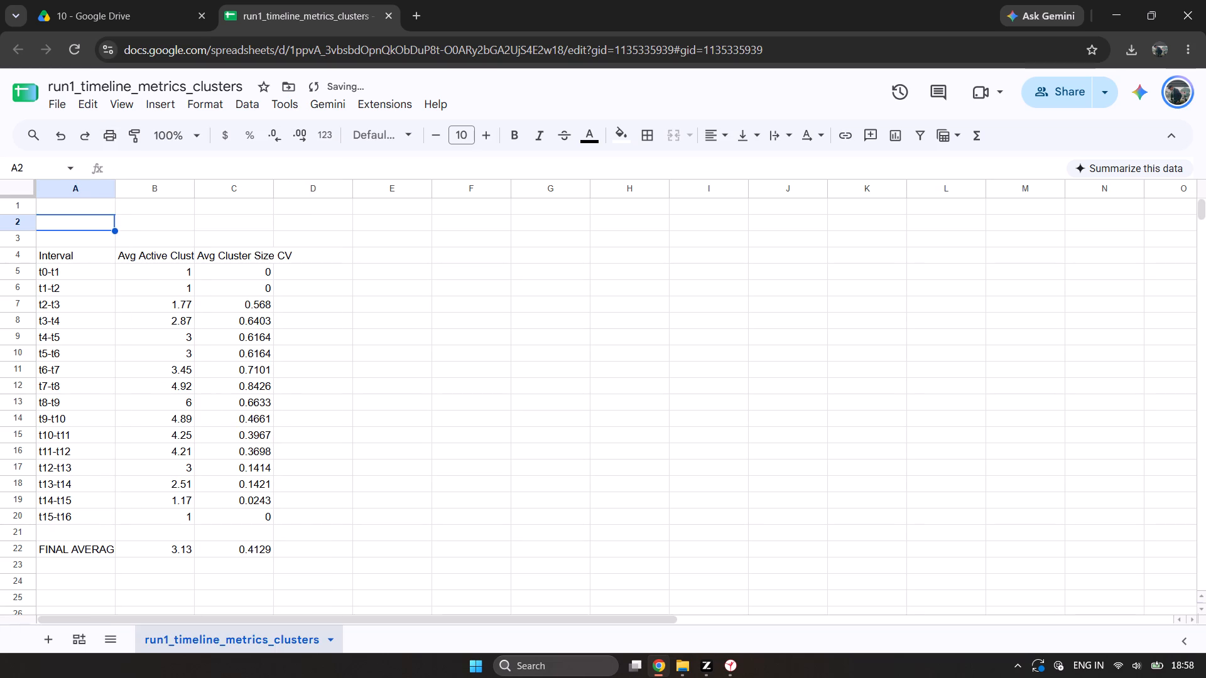
Enter the title Global D* lite in cell A1 and the label 10 UAVs in A3.
{"action": "left_click", "coordinate": [100, 213]}
{"action": "left_click", "coordinate": [97, 205]}
{"action": "type", "text": "Global D* lite"}
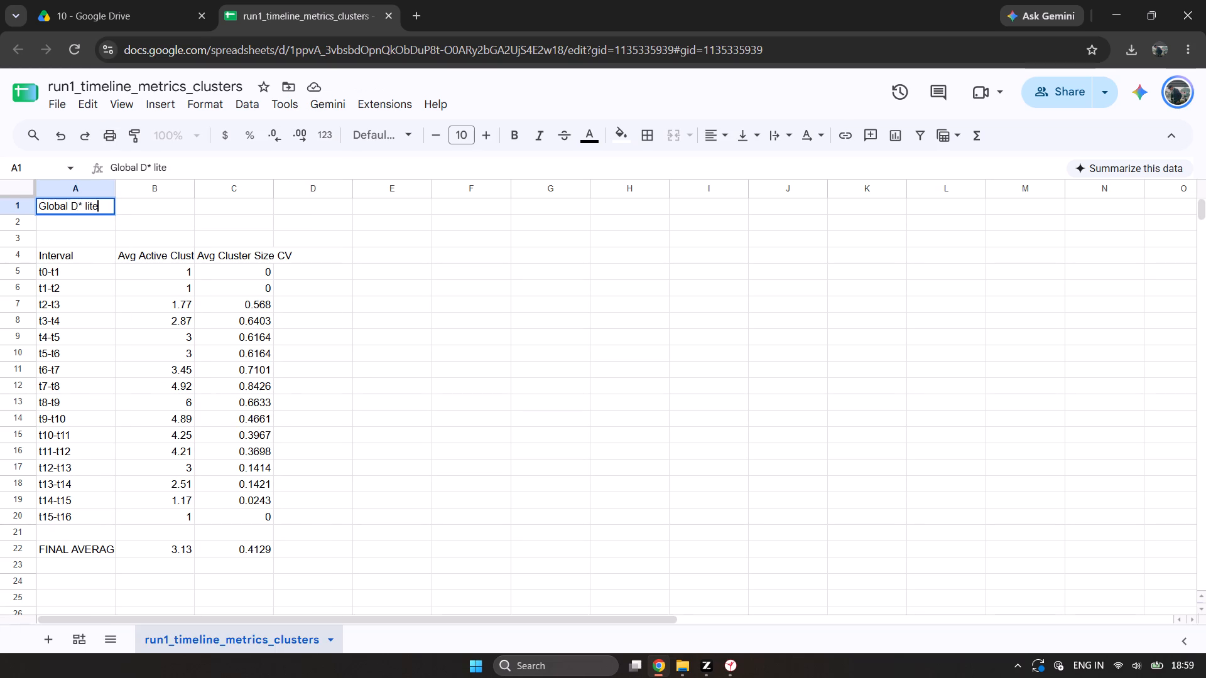
{"action": "left_click", "coordinate": [65, 232]}
{"action": "type", "text": "10 UAVs"}
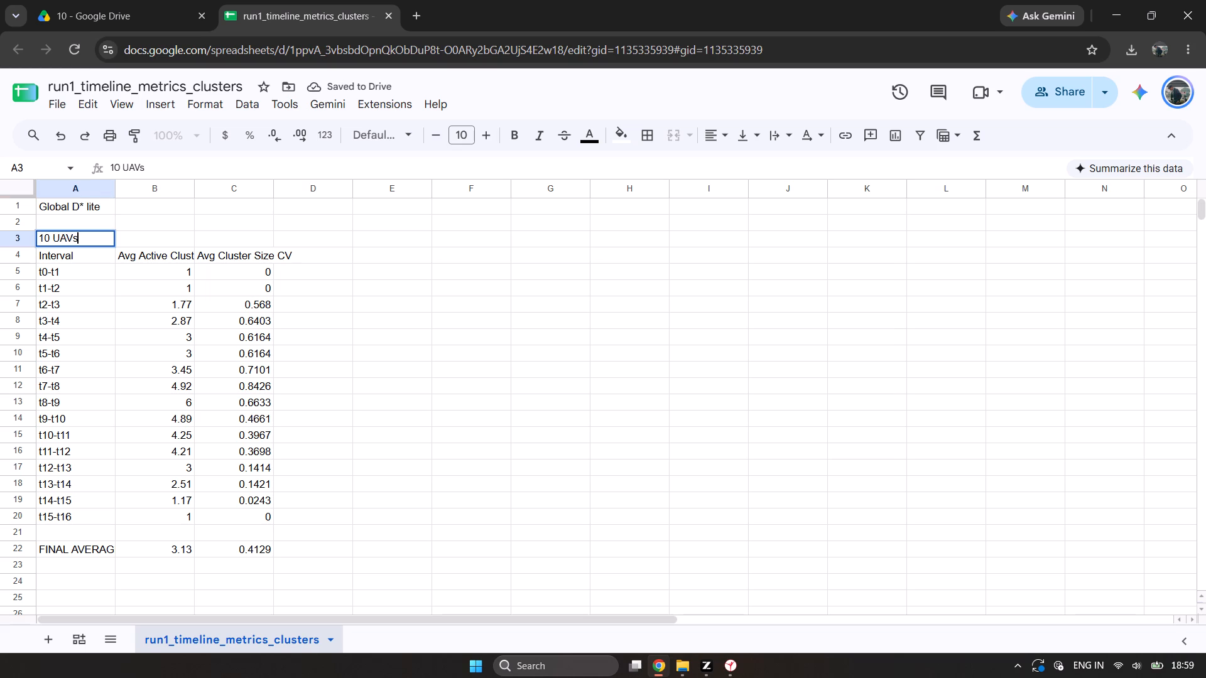
{"action": "left_click", "coordinate": [376, 343]}
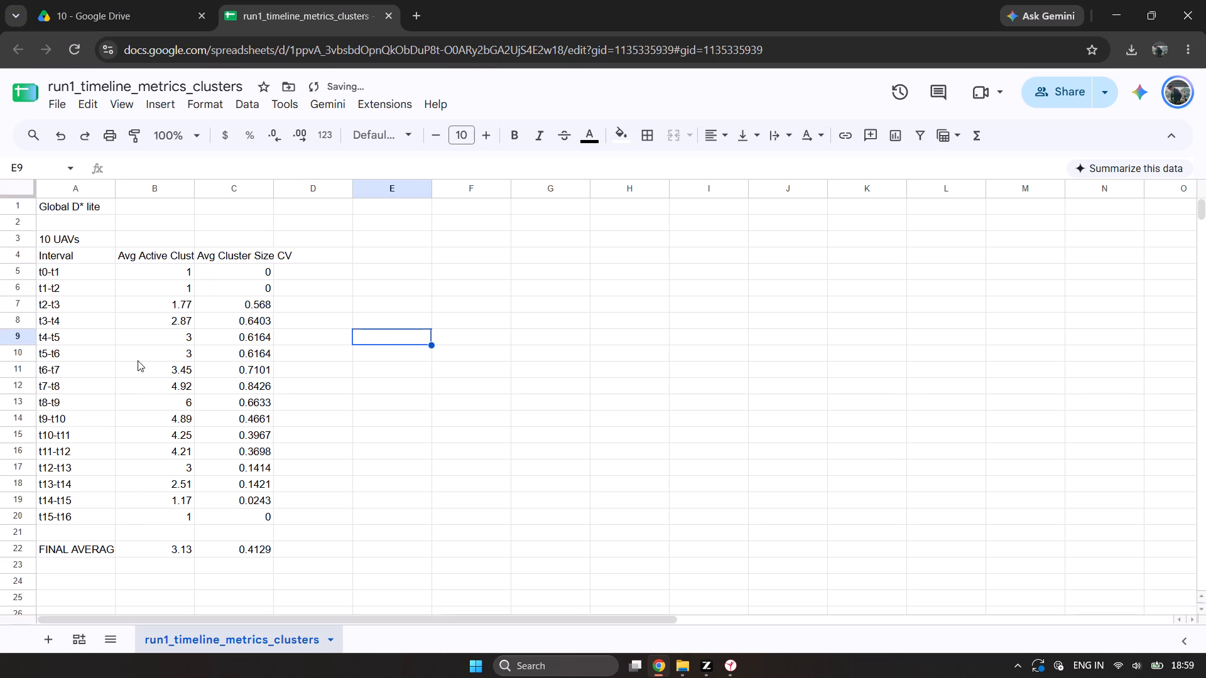
Copy the 10 UAVs label into A24 below the first table and change the copy to 30 UAVs.
{"action": "left_click", "coordinate": [98, 240]}
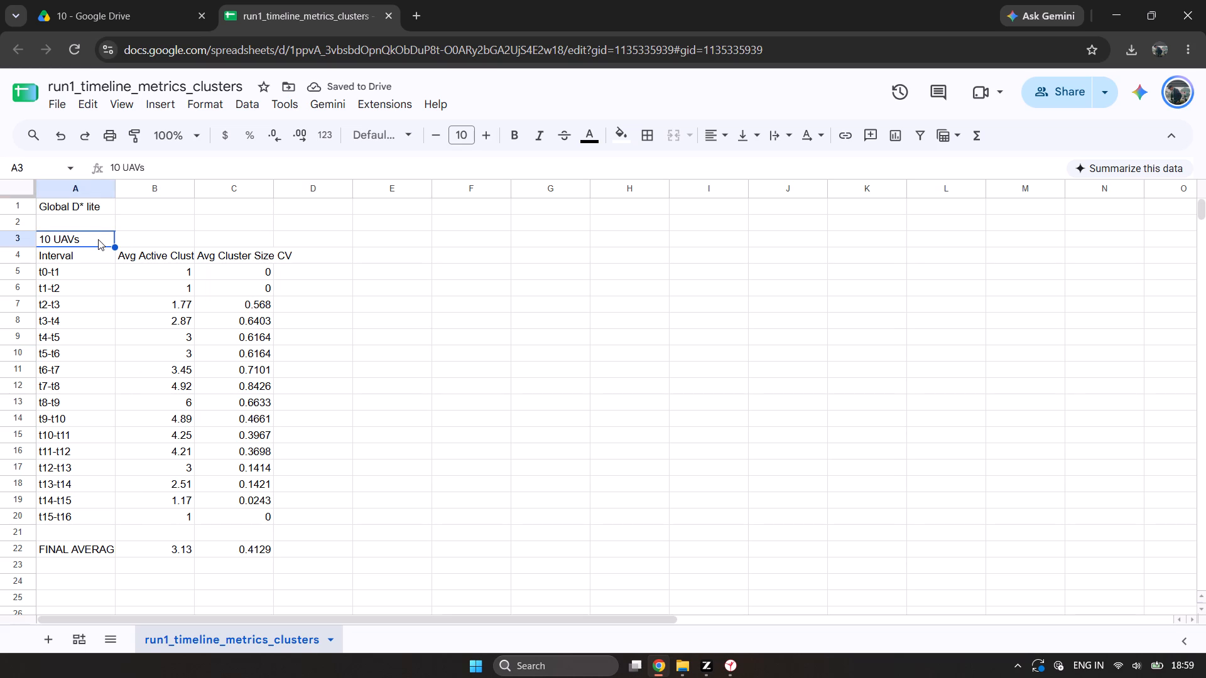
{"action": "key", "text": "ctrl+c"}
{"action": "scroll", "coordinate": [160, 378], "scroll_direction": "down", "scroll_amount": 3}
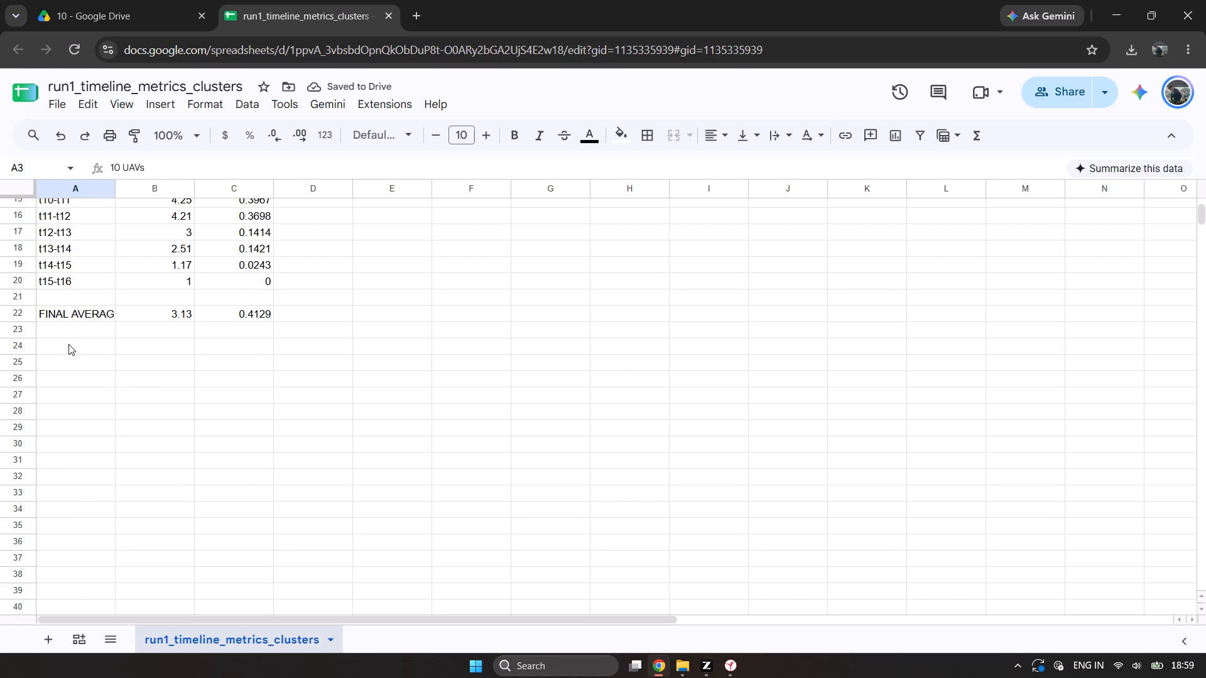
{"action": "left_click", "coordinate": [68, 344]}
{"action": "key", "text": "ctrl+v"}
{"action": "left_click", "coordinate": [116, 161]}
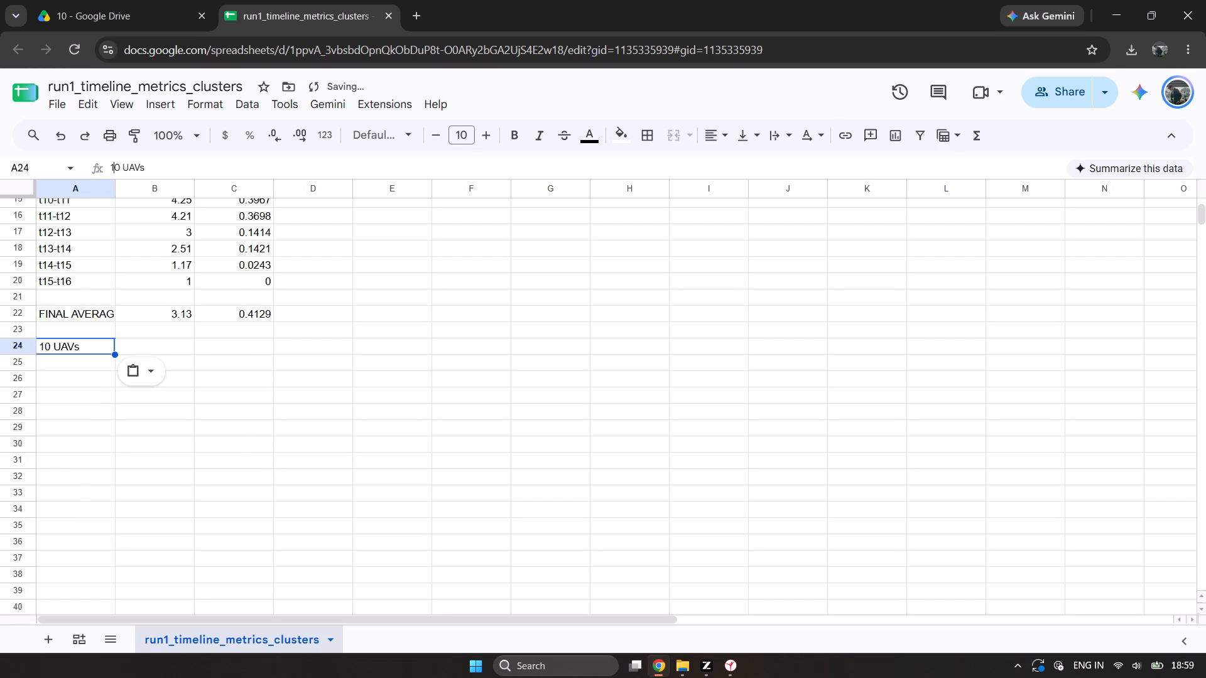
{"action": "key", "text": "BackSpace"}
{"action": "key", "text": "3"}
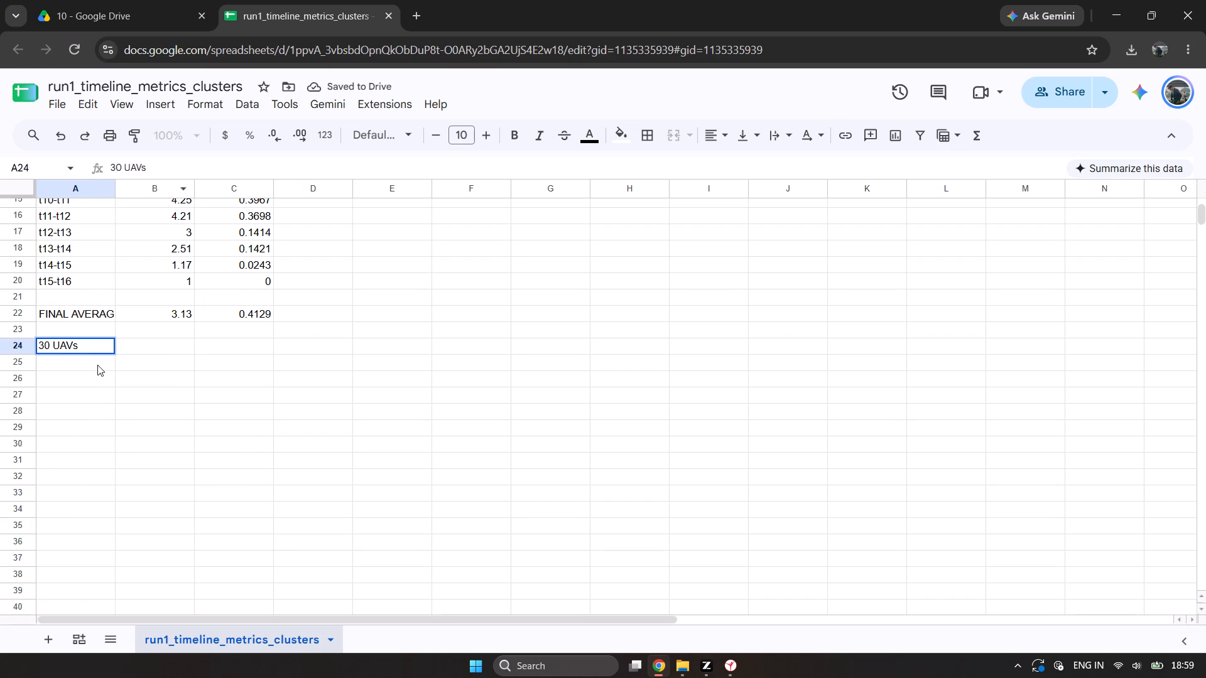
{"action": "left_click", "coordinate": [97, 365]}
Rename the spreadsheet as timeline_metrics_clusters_Global D* lite.
{"action": "left_click", "coordinate": [80, 82]}
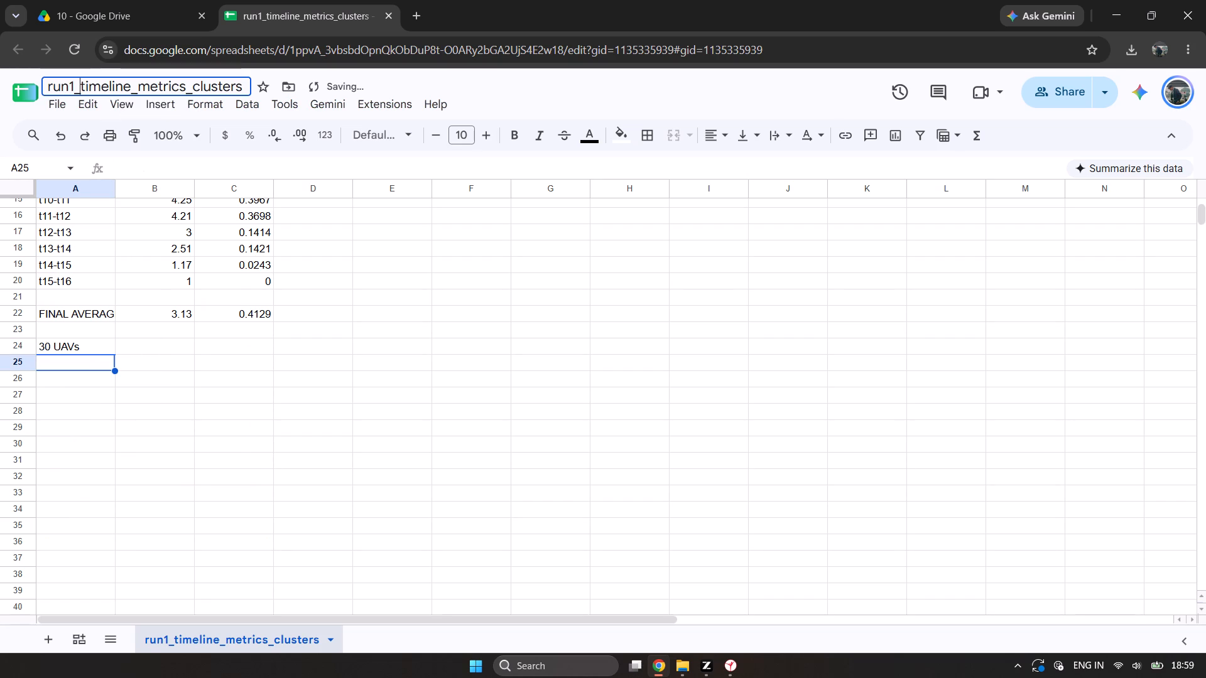
{"action": "key", "text": "BackSpace"}
{"action": "key", "text": "BackSpace"}
{"action": "key", "text": "BackSpace"}
{"action": "key", "text": "BackSpace"}
{"action": "key", "text": "BackSpace"}
{"action": "key", "text": "BackSpace"}
{"action": "key", "text": "BackSpace"}
{"action": "key", "text": "BackSpace"}
{"action": "key", "text": "BackSpace"}
{"action": "key", "text": "BackSpace"}
{"action": "key", "text": "BackSpace"}
{"action": "key", "text": "BackSpace"}
{"action": "key", "text": "BackSpace"}
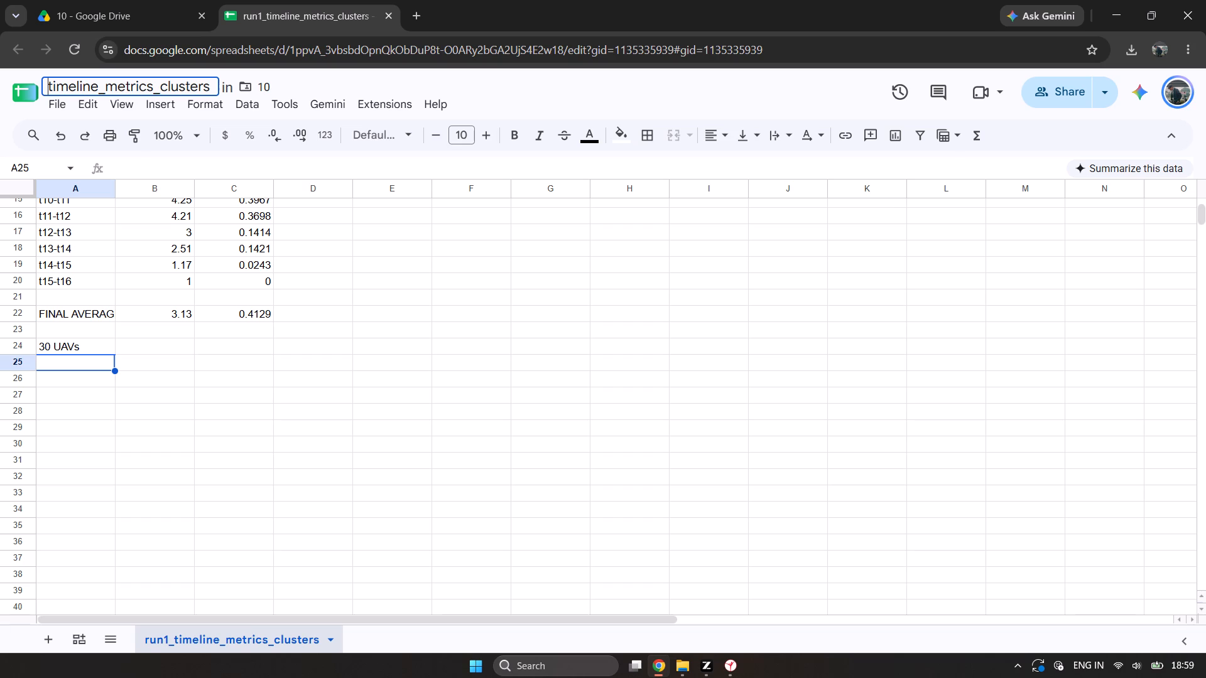
{"action": "left_click", "coordinate": [210, 81]}
{"action": "key", "text": "shift+underscore"}
{"action": "type", "text": "Global"}
{"action": "key", "text": "space"}
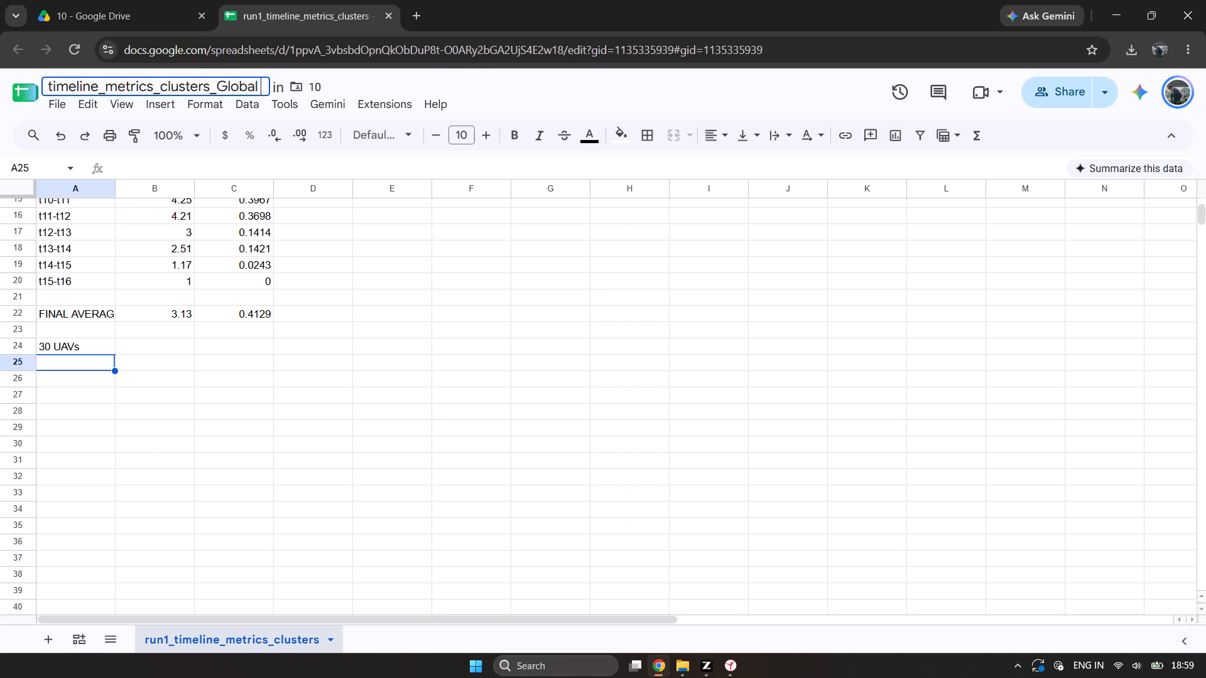
{"action": "type", "text": "D* lite"}
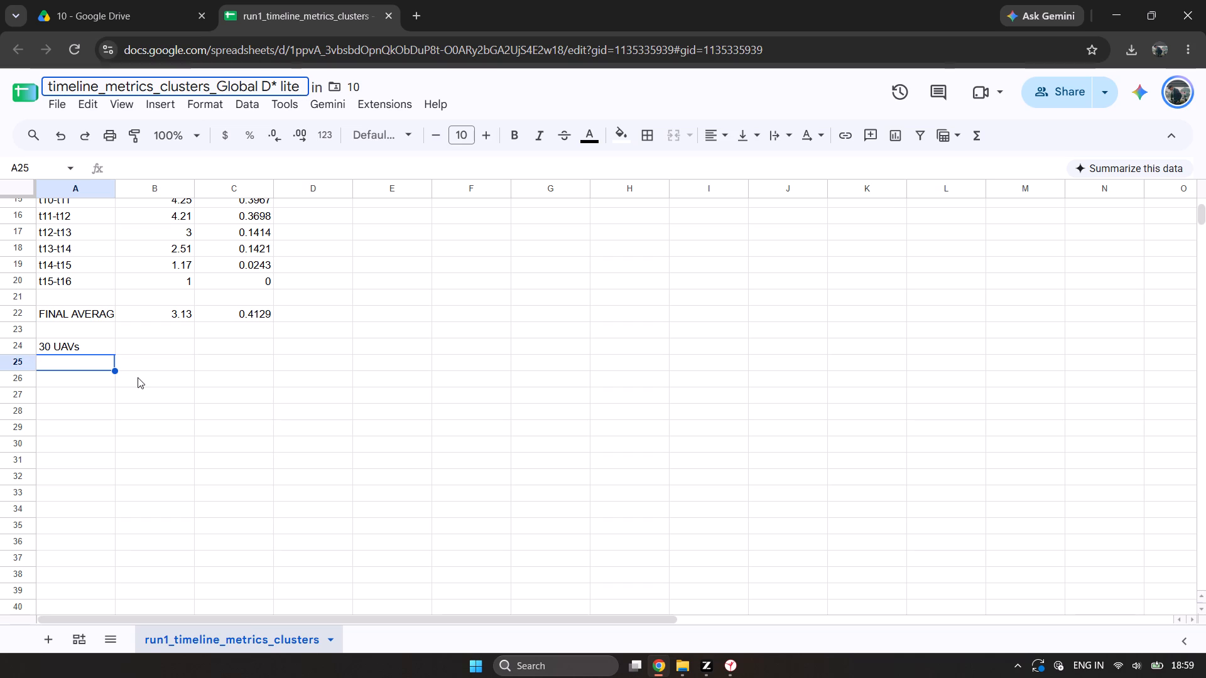
{"action": "left_click", "coordinate": [139, 378]}
Copy the whole table of run2_timeline_metrics_clusters.csv from the 30 folder of Global D* lite into the spreadsheet at A25.
{"action": "left_click", "coordinate": [104, 363]}
{"action": "left_click", "coordinate": [155, 8]}
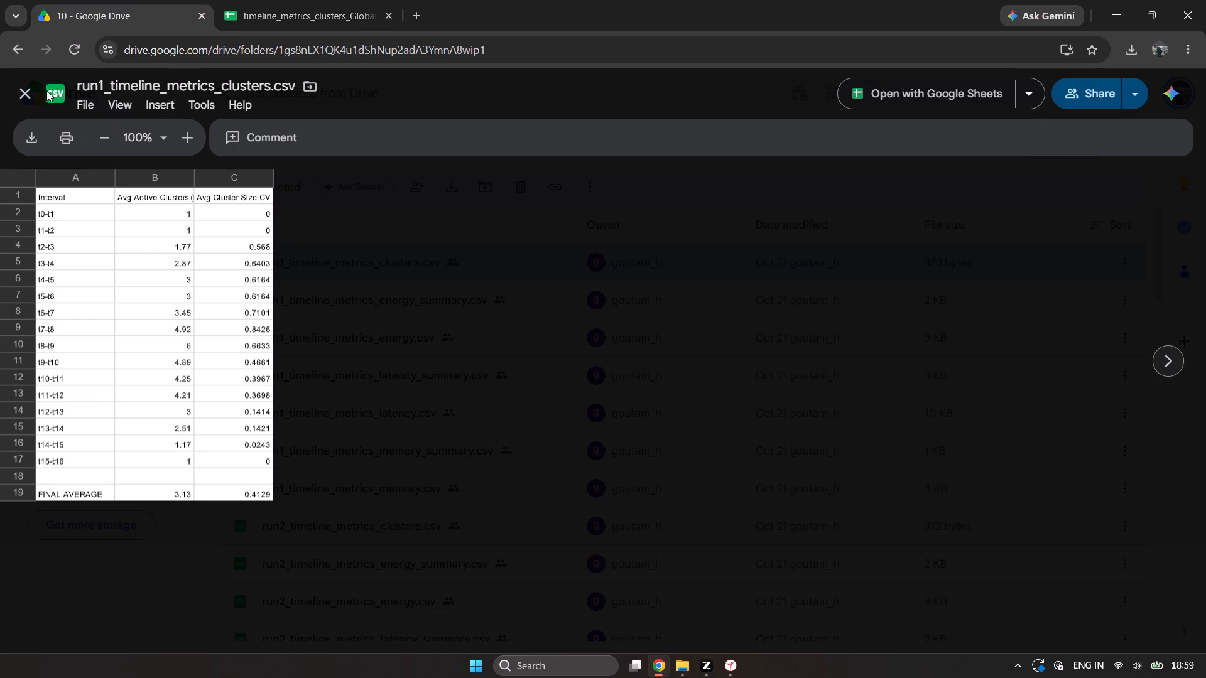
{"action": "left_click", "coordinate": [36, 90]}
{"action": "left_click", "coordinate": [31, 50]}
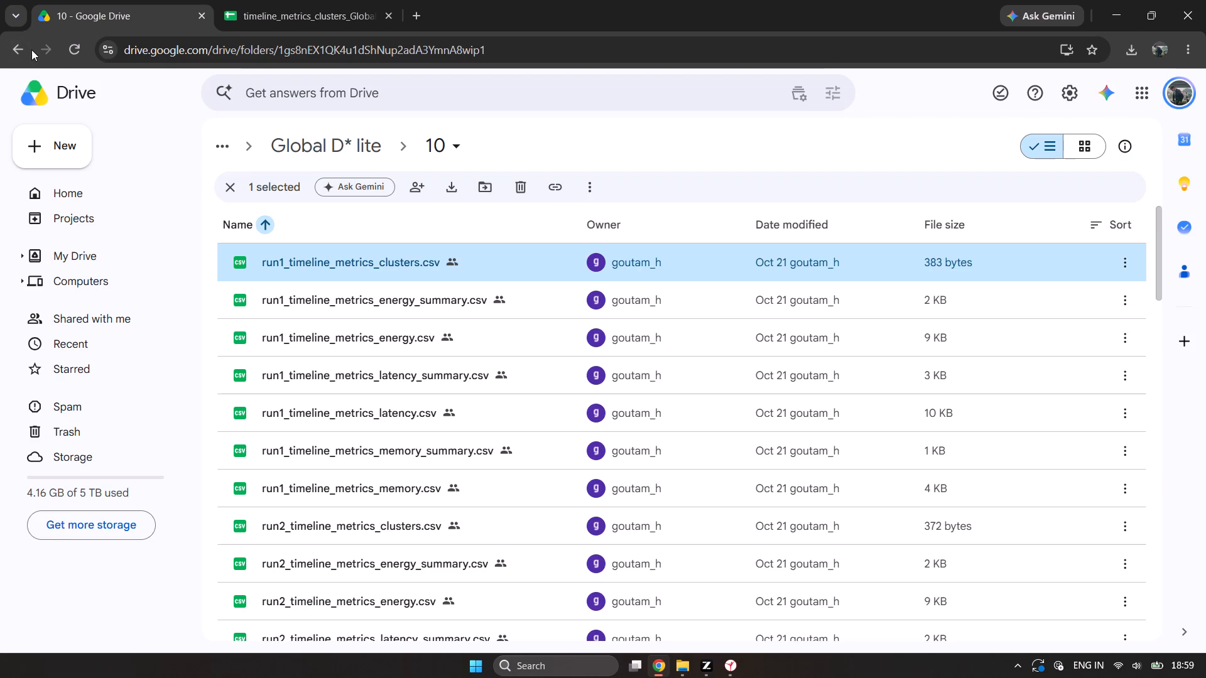
{"action": "left_click", "coordinate": [24, 50]}
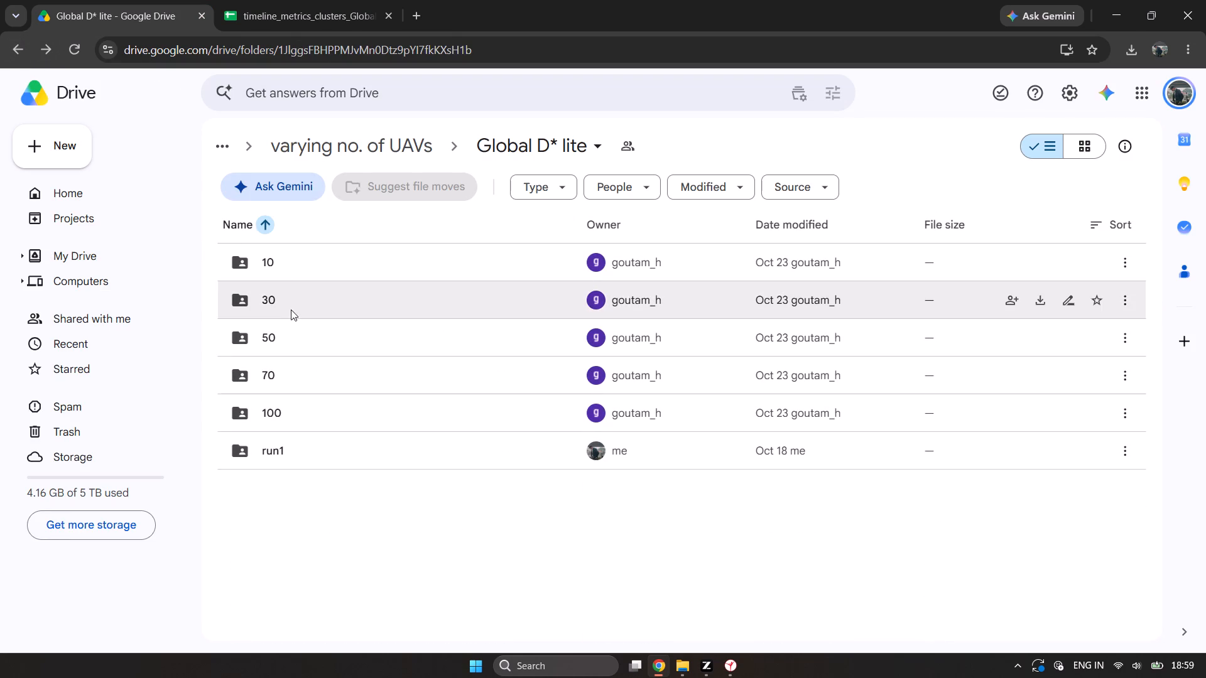
{"action": "double_click", "coordinate": [291, 309]}
{"action": "double_click", "coordinate": [303, 261]}
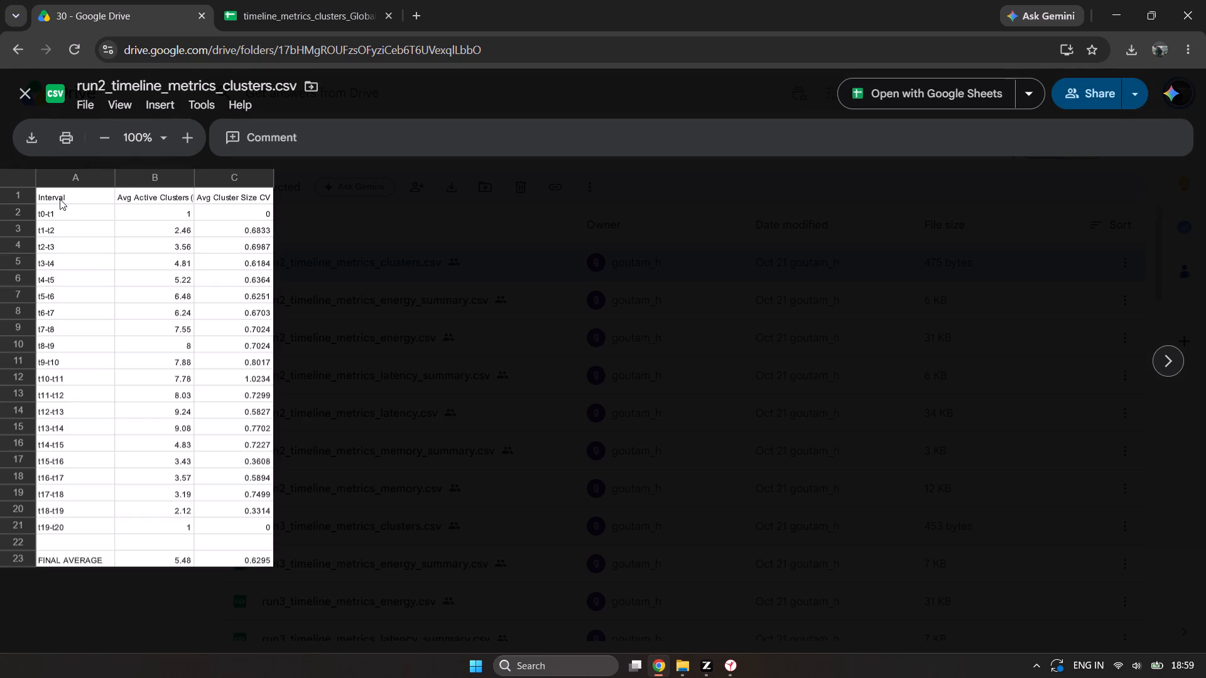
{"action": "left_click_drag", "start_coordinate": [60, 199], "coordinate": [286, 603]}
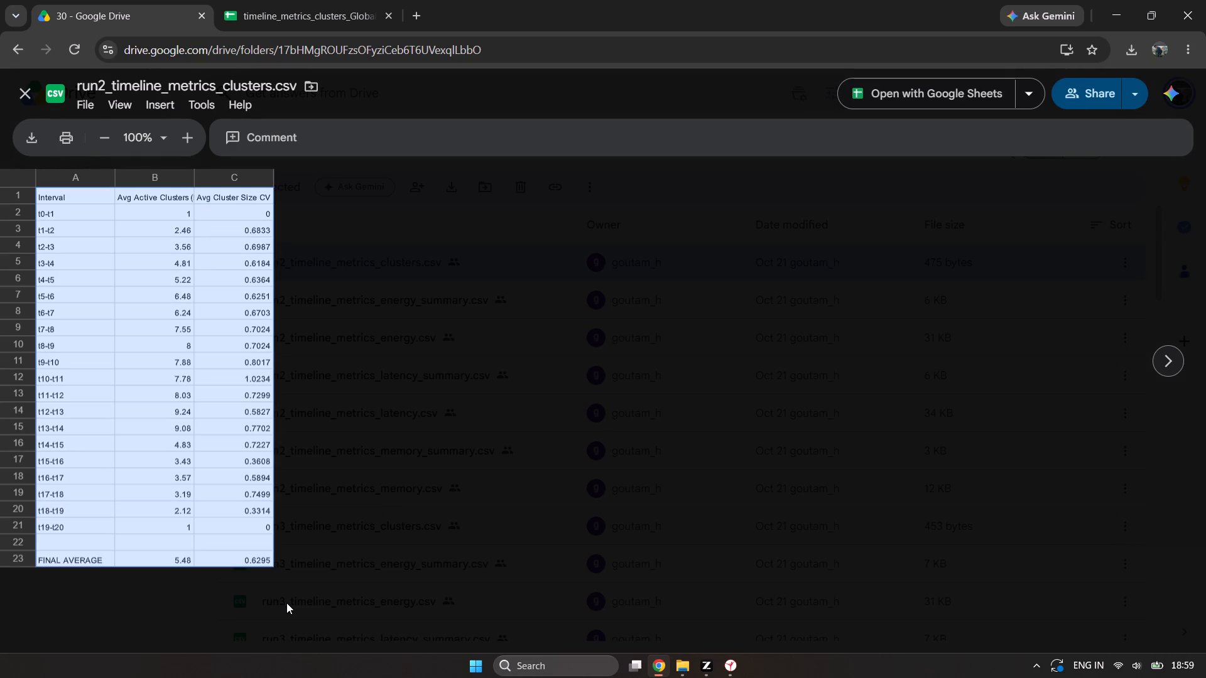
{"action": "key", "text": "ctrl+c"}
{"action": "left_click", "coordinate": [285, 0]}
{"action": "key", "text": "ctrl+v"}
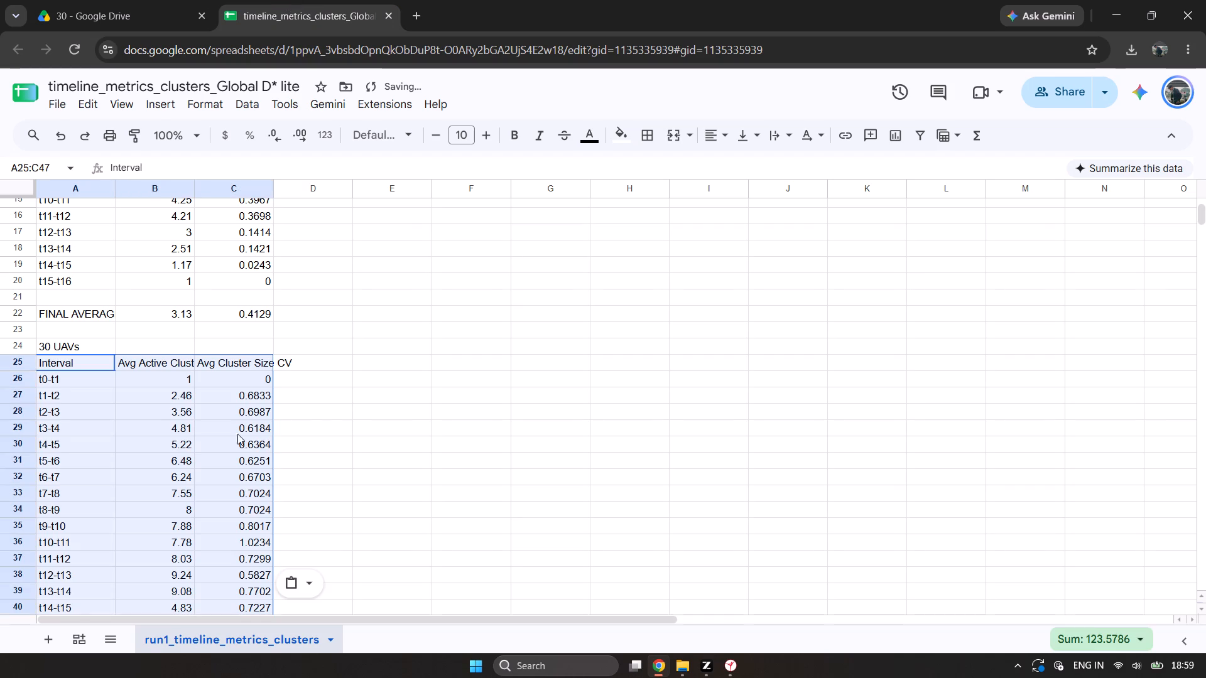
{"action": "left_click", "coordinate": [499, 434]}
Copy the 30 UAVs label into A49 below the second table and change the copy to 50 UAVs.
{"action": "left_click", "coordinate": [75, 352]}
{"action": "key", "text": "ctrl+c"}
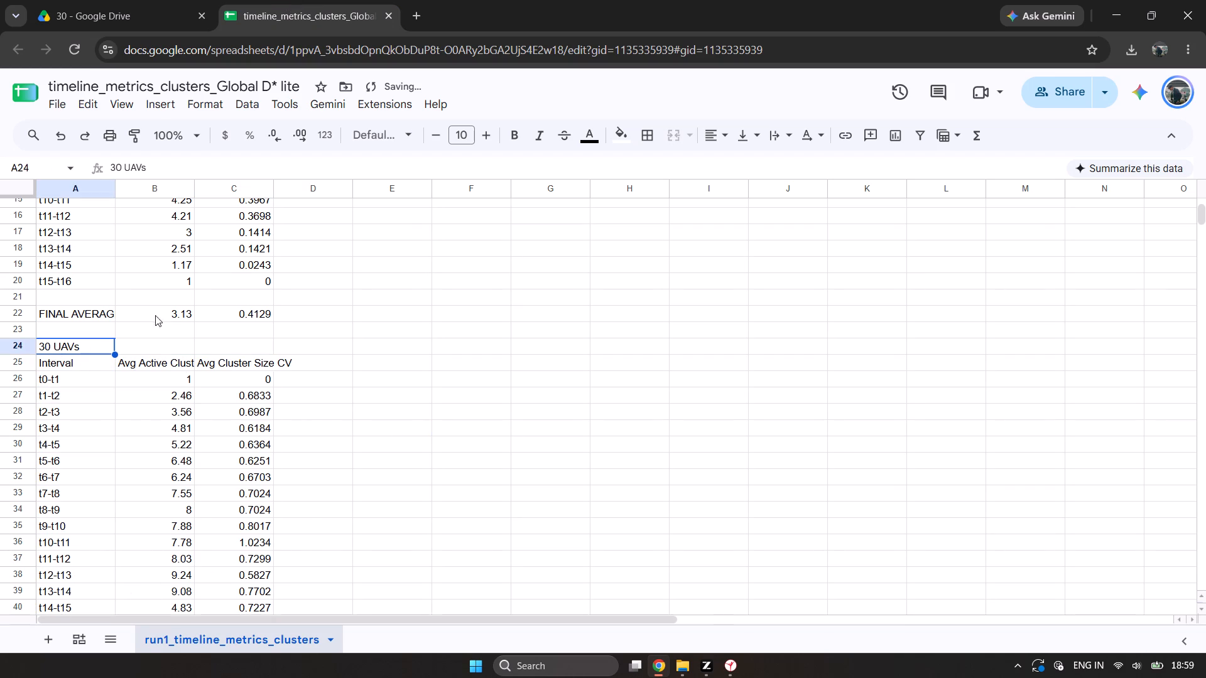
{"action": "scroll", "coordinate": [182, 333], "scroll_direction": "down", "scroll_amount": 7}
{"action": "scroll", "coordinate": [95, 314], "scroll_direction": "up", "scroll_amount": 2}
{"action": "left_click", "coordinate": [82, 367]}
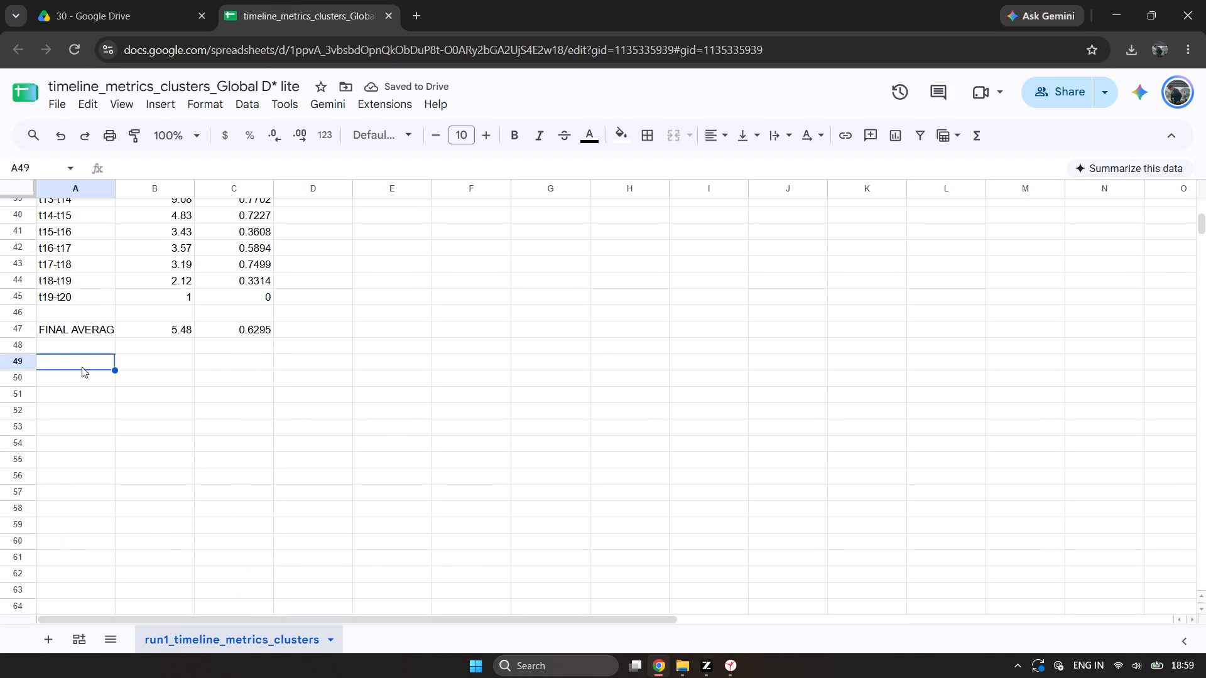
{"action": "key", "text": "ctrl+v"}
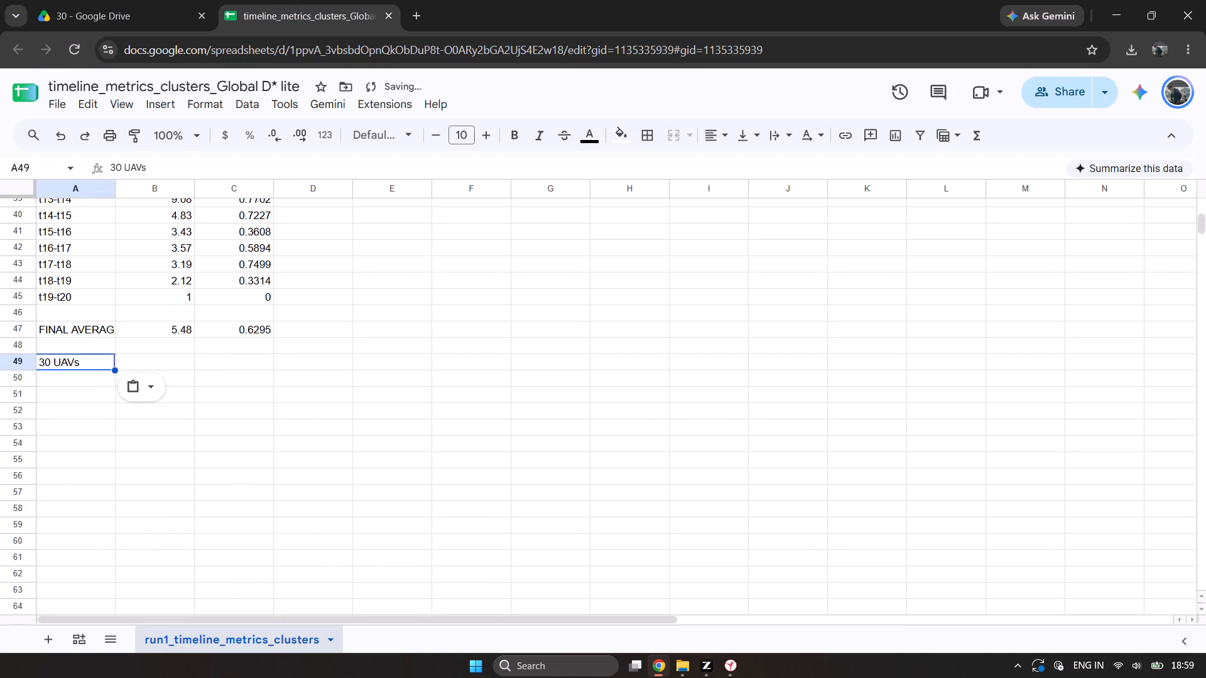
{"action": "left_click", "coordinate": [116, 166]}
{"action": "key", "text": "BackSpace"}
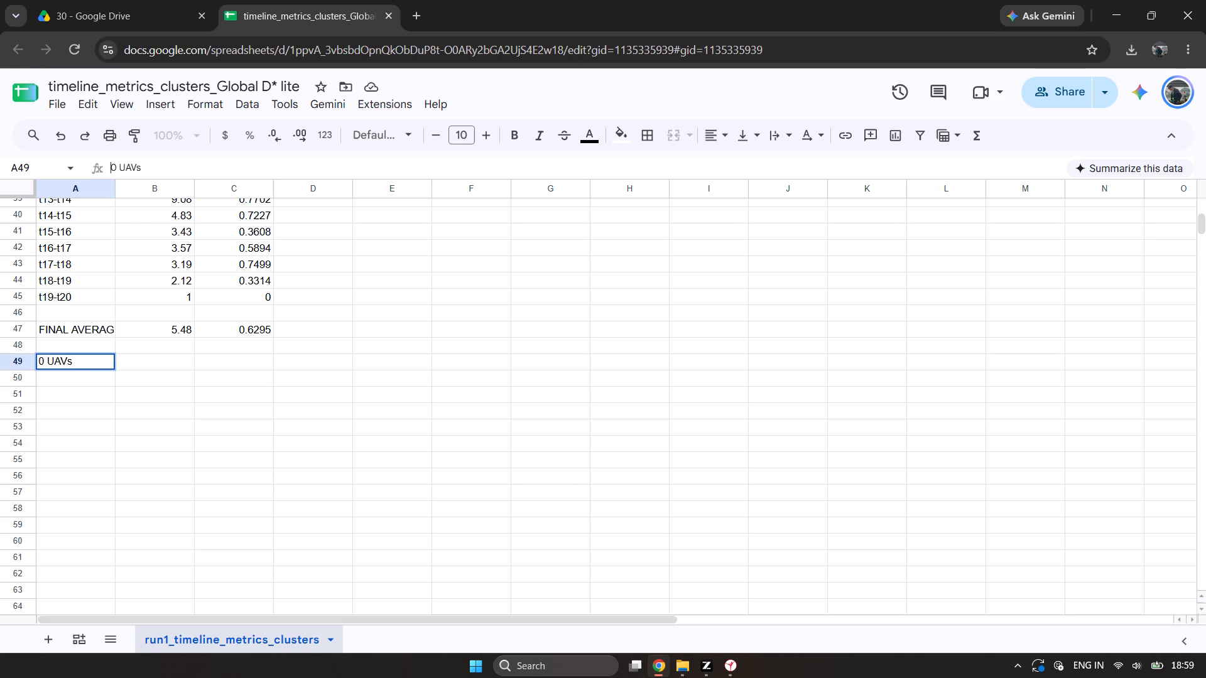
{"action": "key", "text": "5"}
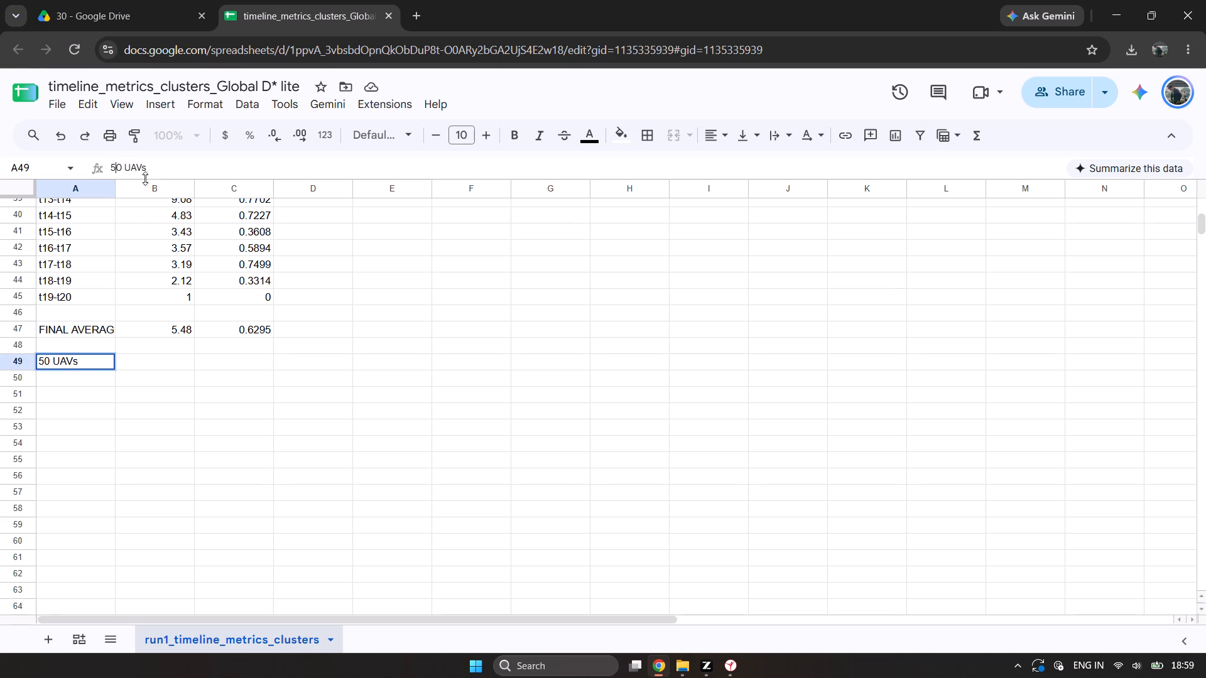
{"action": "left_click", "coordinate": [106, 385]}
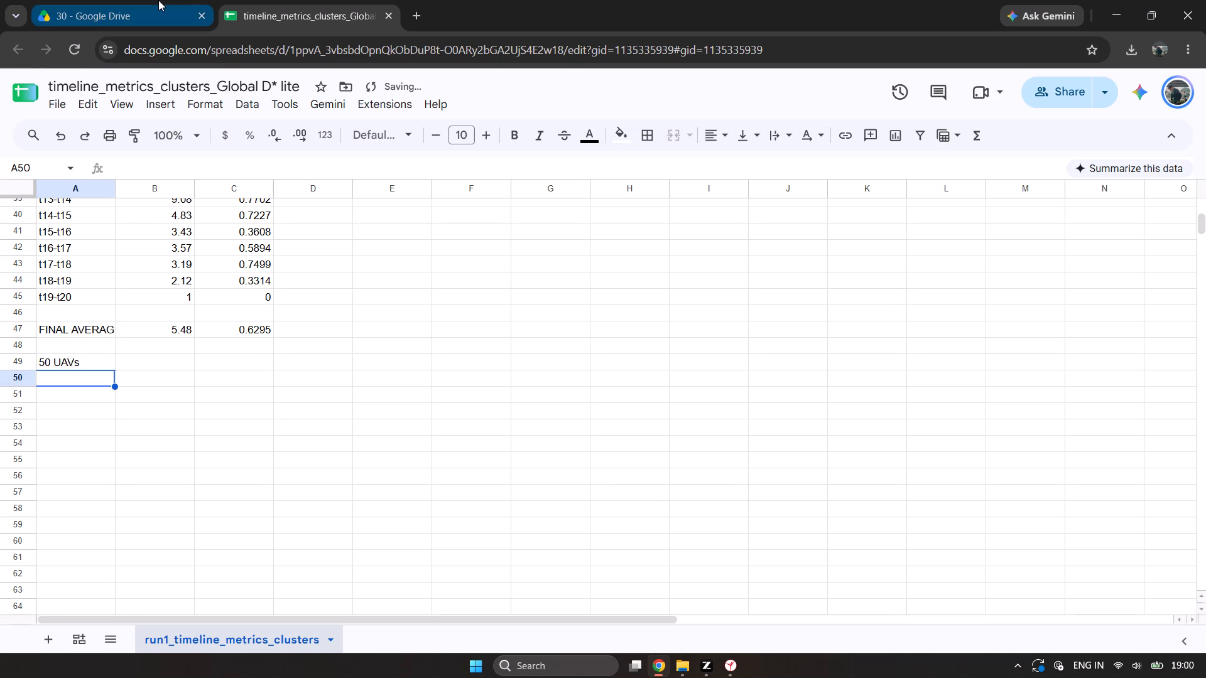
Copy the whole table of run1_timeline_metrics_clusters.csv from the 50 folder of Global D* lite into the spreadsheet at A50.
{"action": "left_click", "coordinate": [158, 0]}
{"action": "left_click", "coordinate": [33, 97]}
{"action": "left_click", "coordinate": [15, 70]}
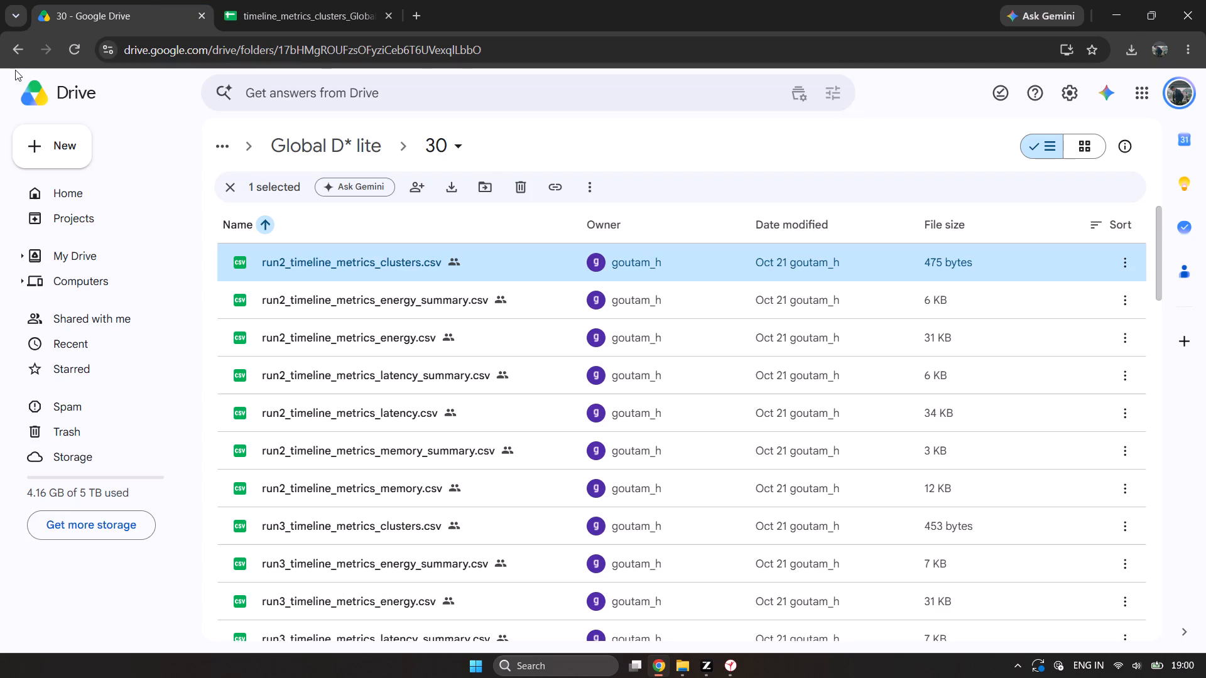
{"action": "left_click", "coordinate": [18, 58]}
{"action": "double_click", "coordinate": [318, 341]}
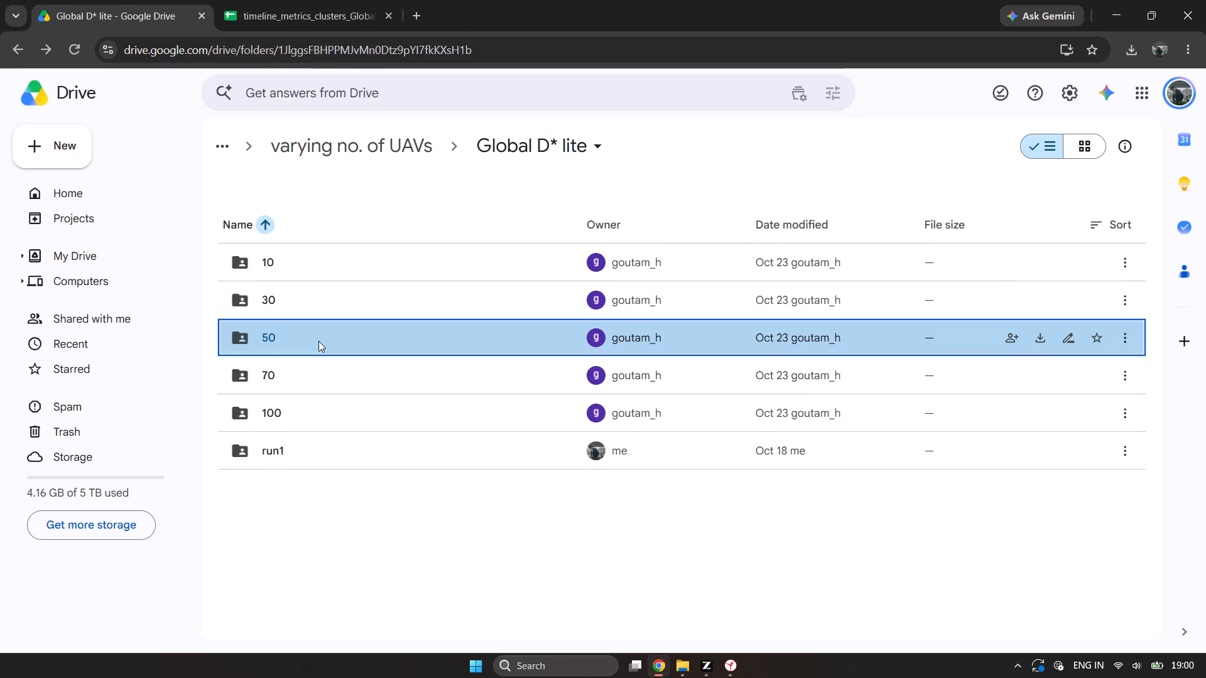
{"action": "double_click", "coordinate": [370, 259]}
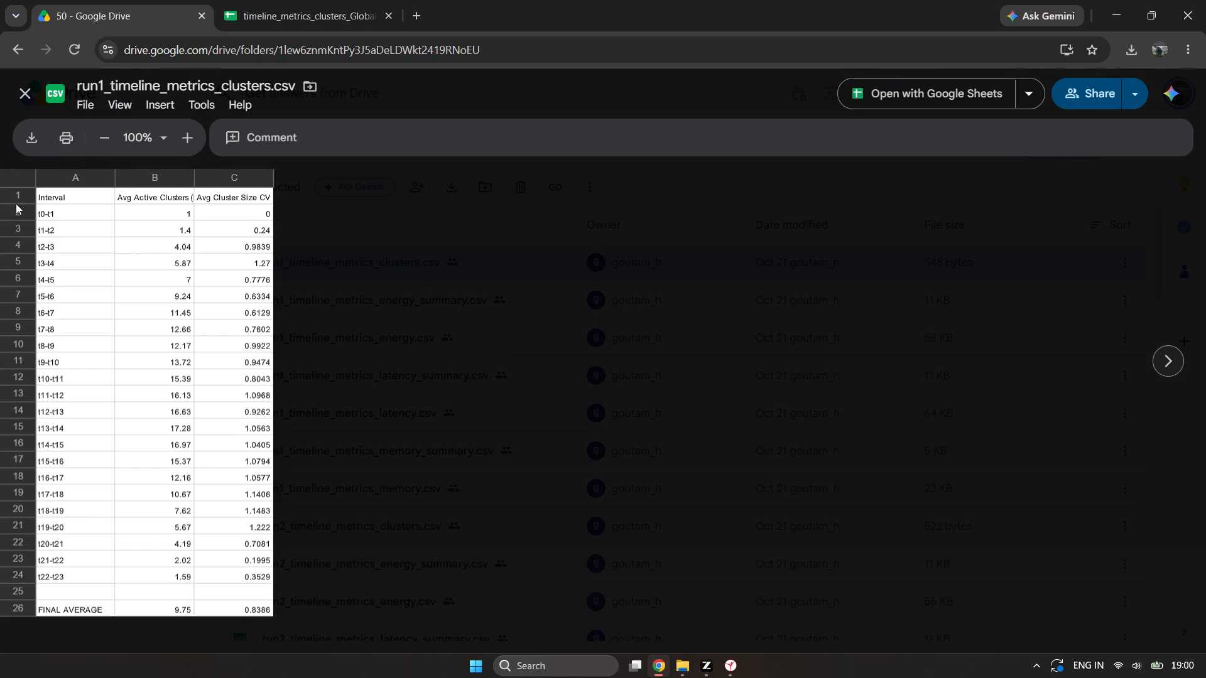
{"action": "left_click_drag", "start_coordinate": [44, 193], "coordinate": [258, 633]}
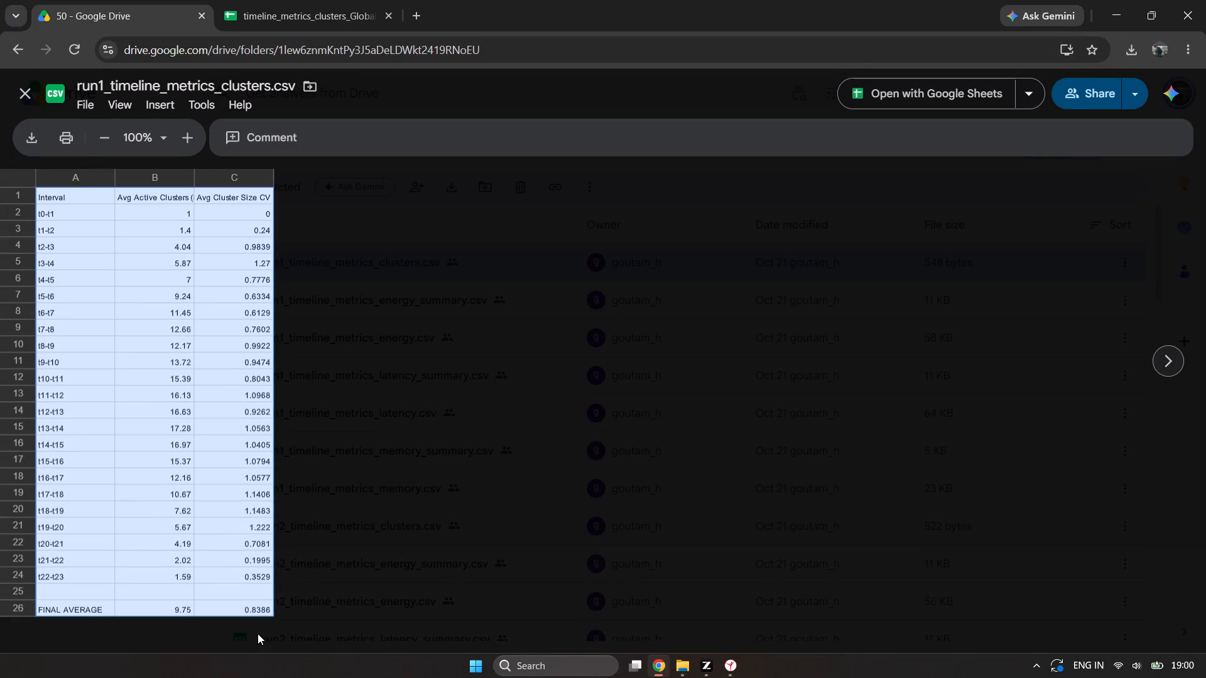
{"action": "key", "text": "ctrl+c"}
{"action": "left_click", "coordinate": [351, 0]}
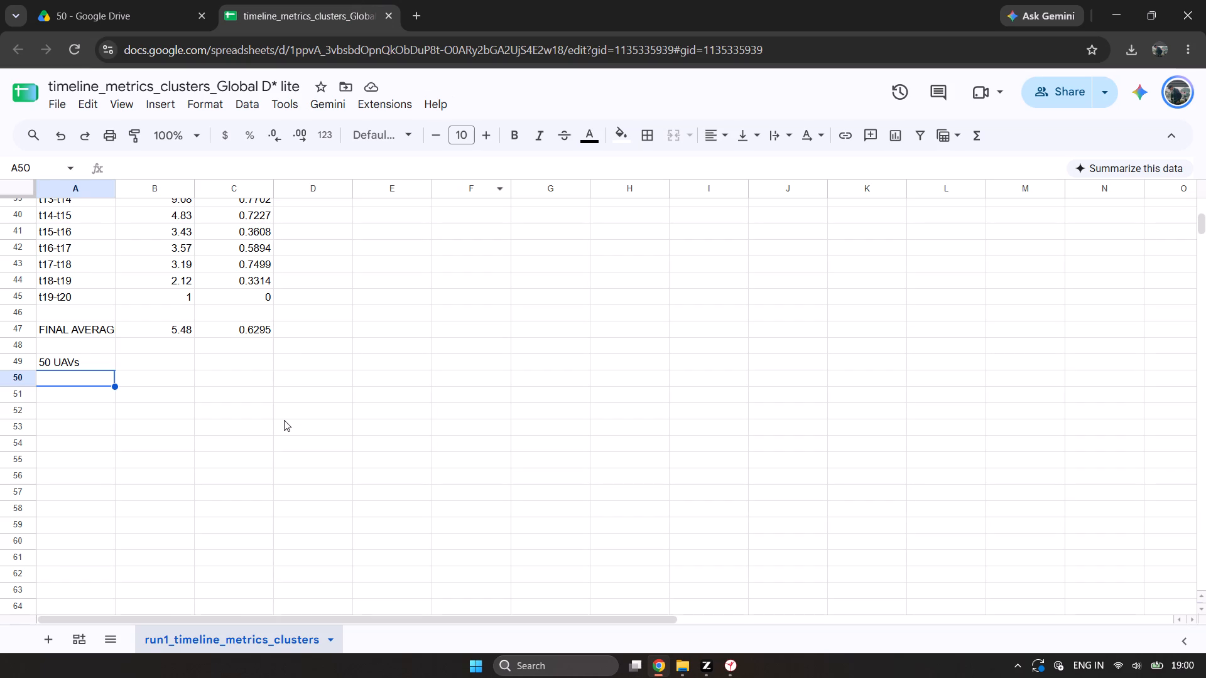
{"action": "key", "text": "ctrl+v"}
{"action": "left_click", "coordinate": [383, 557]}
Copy the 50 UAVs label into A77 below the third table and change the copy to 70 UAVs.
{"action": "scroll", "coordinate": [160, 462], "scroll_direction": "down", "scroll_amount": 1}
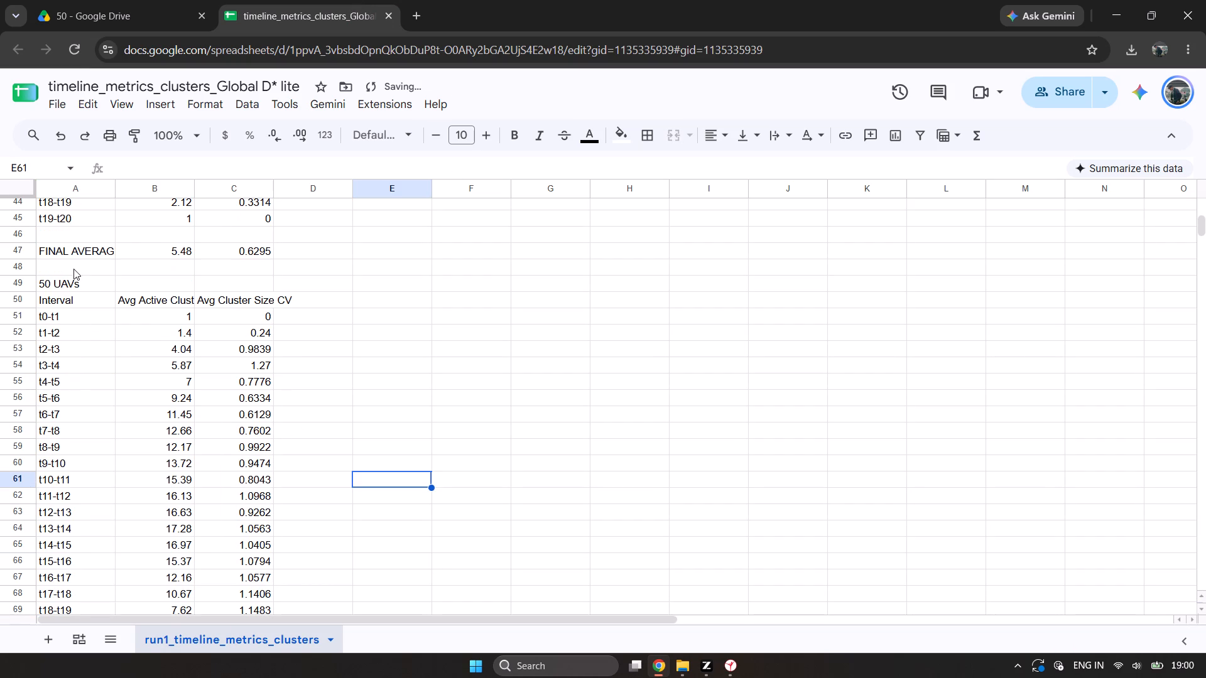
{"action": "left_click", "coordinate": [62, 284]}
{"action": "key", "text": "ctrl+c"}
{"action": "scroll", "coordinate": [129, 294], "scroll_direction": "down", "scroll_amount": 3}
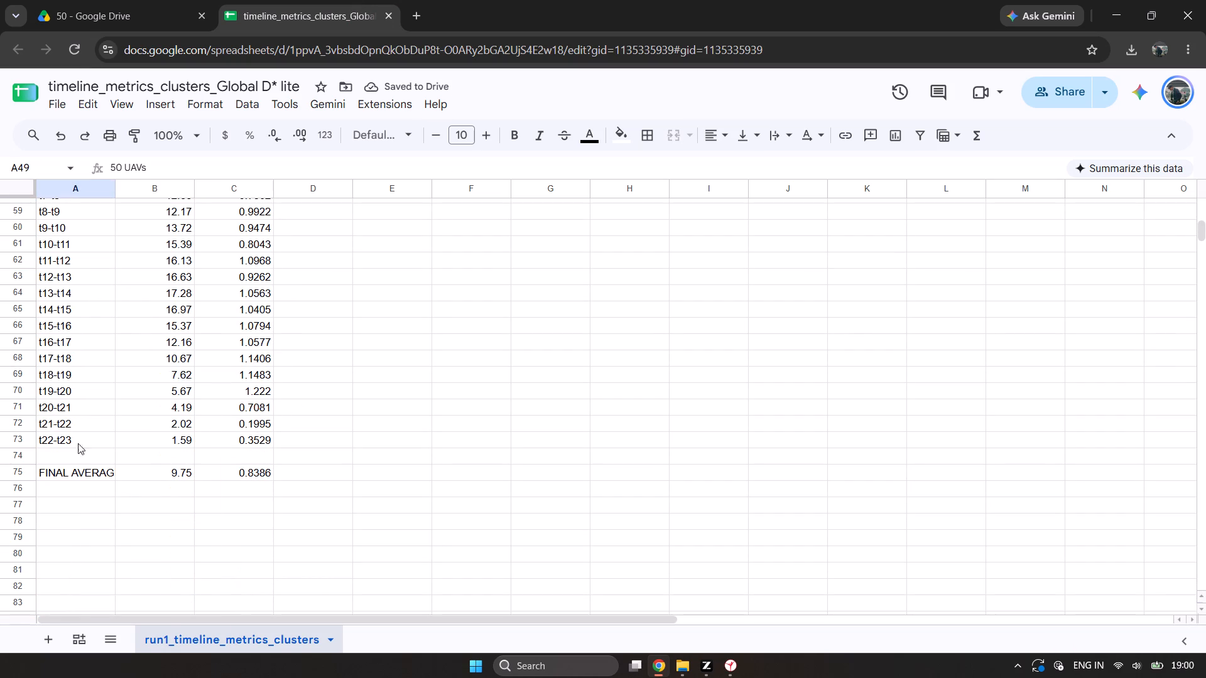
{"action": "left_click", "coordinate": [68, 506]}
{"action": "key", "text": "ctrl+v"}
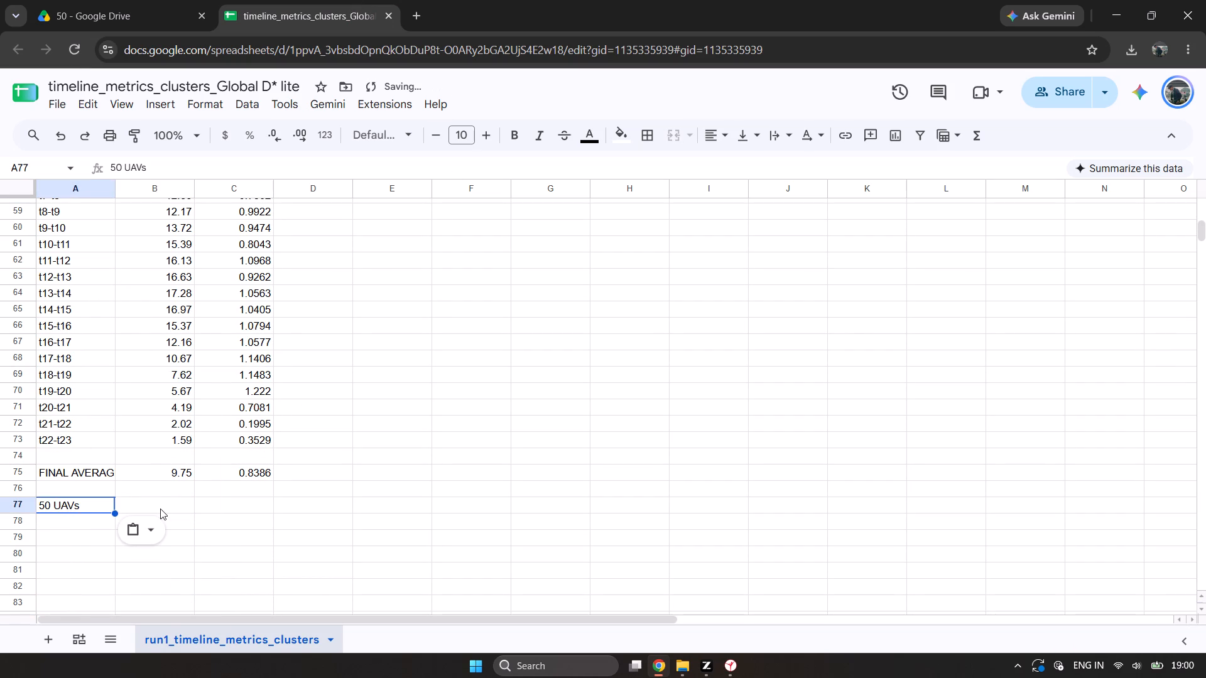
{"action": "left_click", "coordinate": [116, 163]}
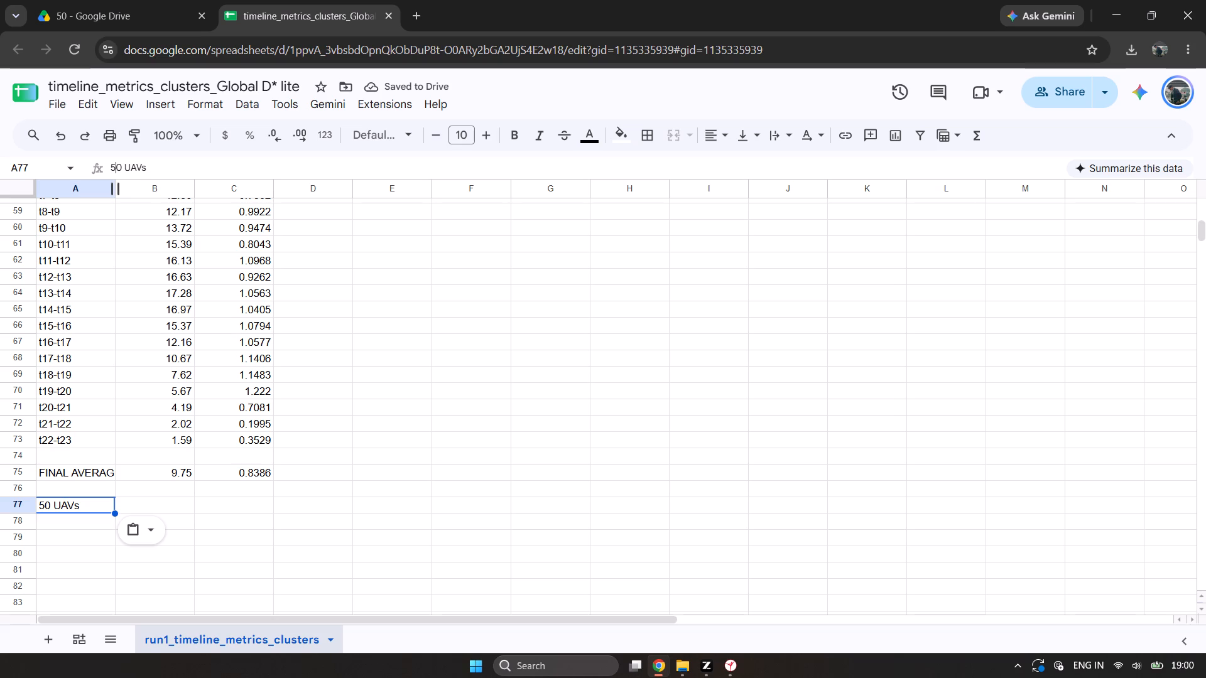
{"action": "key", "text": "BackSpace"}
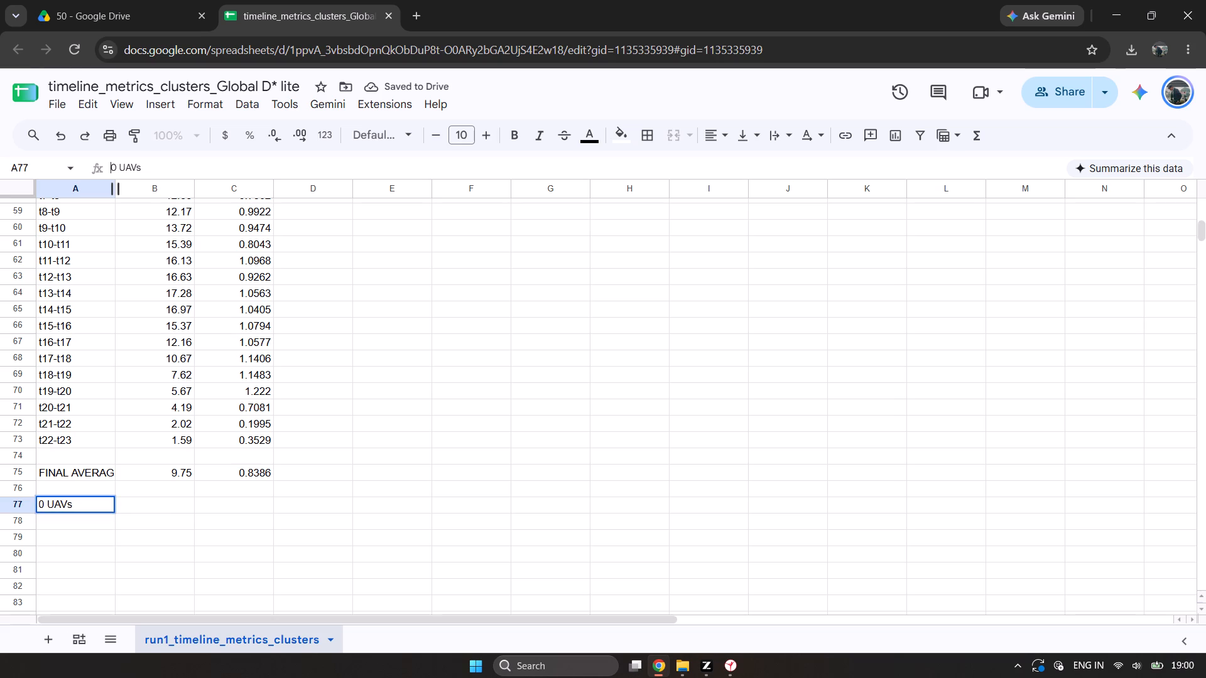
{"action": "key", "text": "7"}
{"action": "left_click", "coordinate": [96, 525]}
{"action": "left_click", "coordinate": [144, 50]}
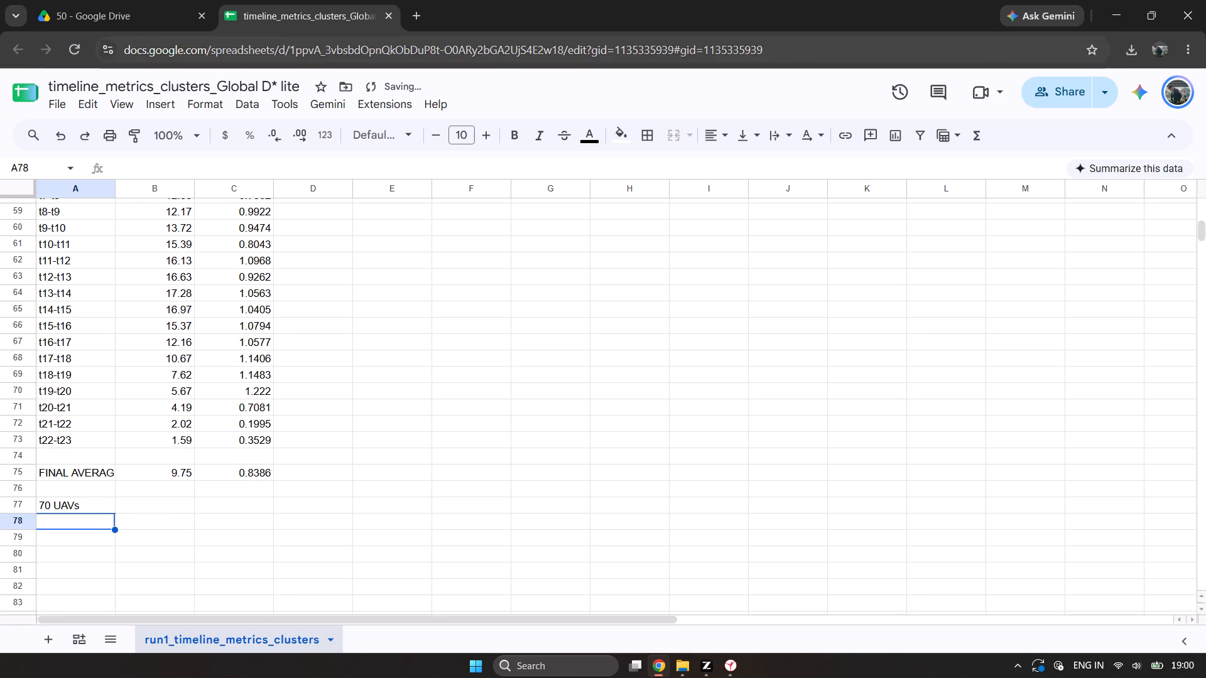
Open run1_timeline_metrics_clusters.csv from the 70 folder of Global D* lite and copy its whole table.
{"action": "left_click", "coordinate": [126, 1]}
{"action": "left_click", "coordinate": [28, 98]}
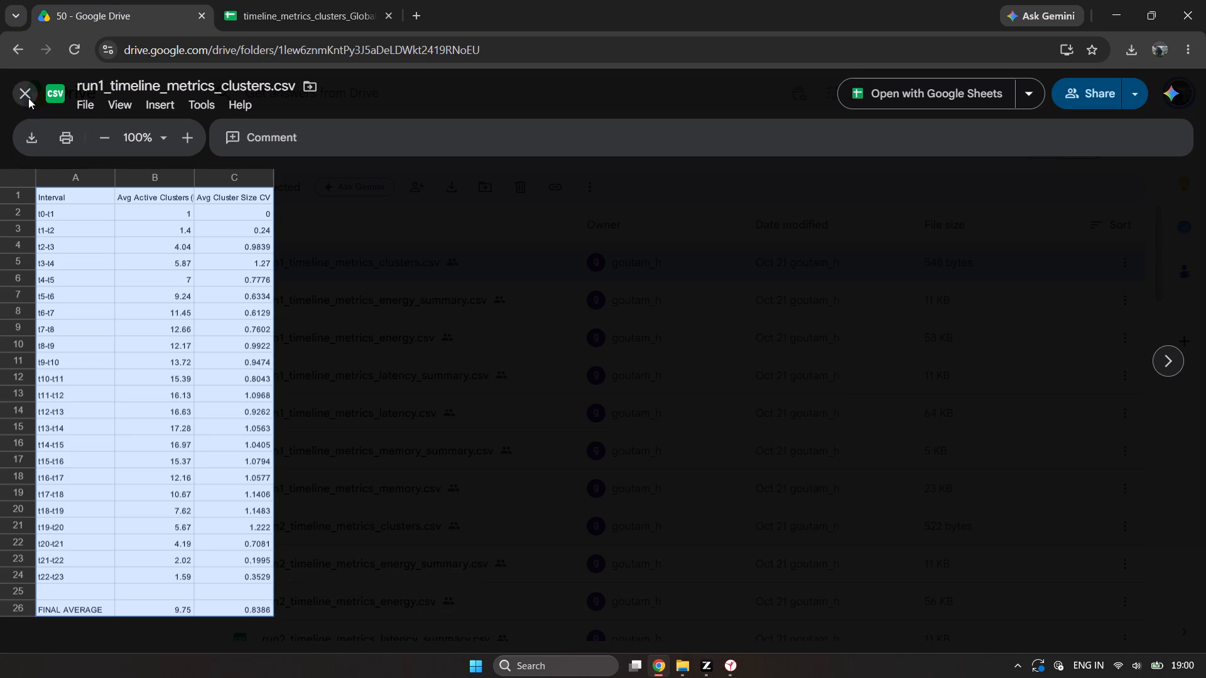
{"action": "left_click", "coordinate": [16, 52]}
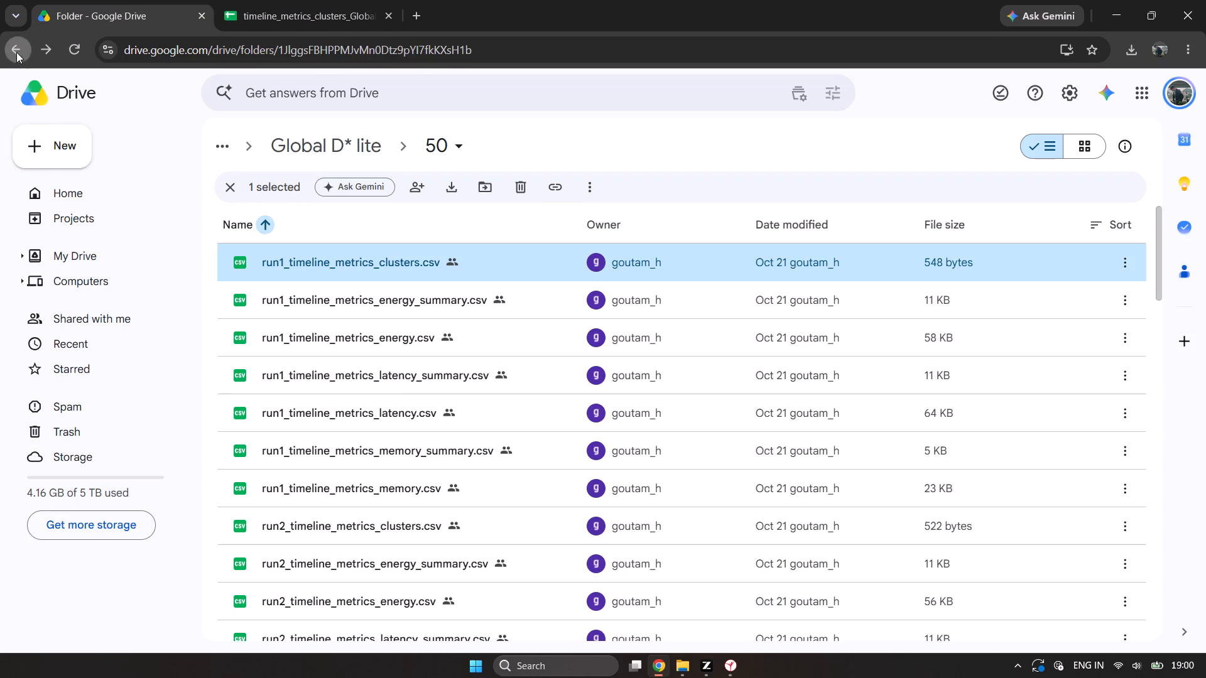
{"action": "double_click", "coordinate": [301, 373]}
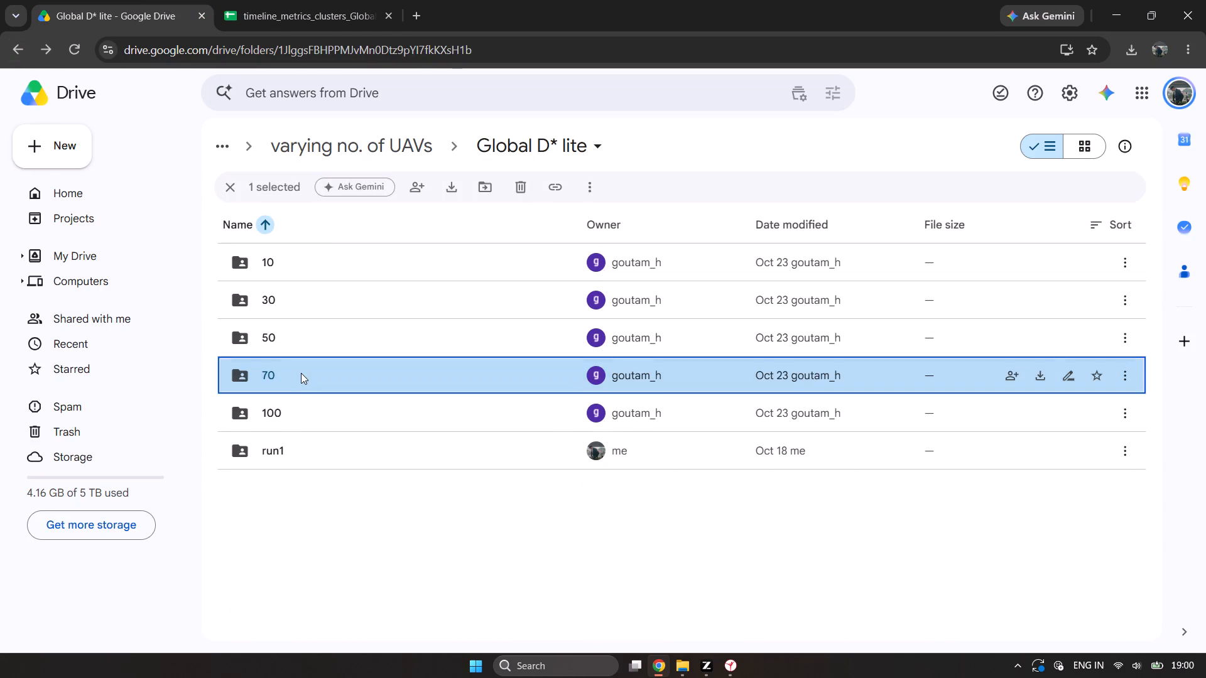
{"action": "double_click", "coordinate": [323, 262]}
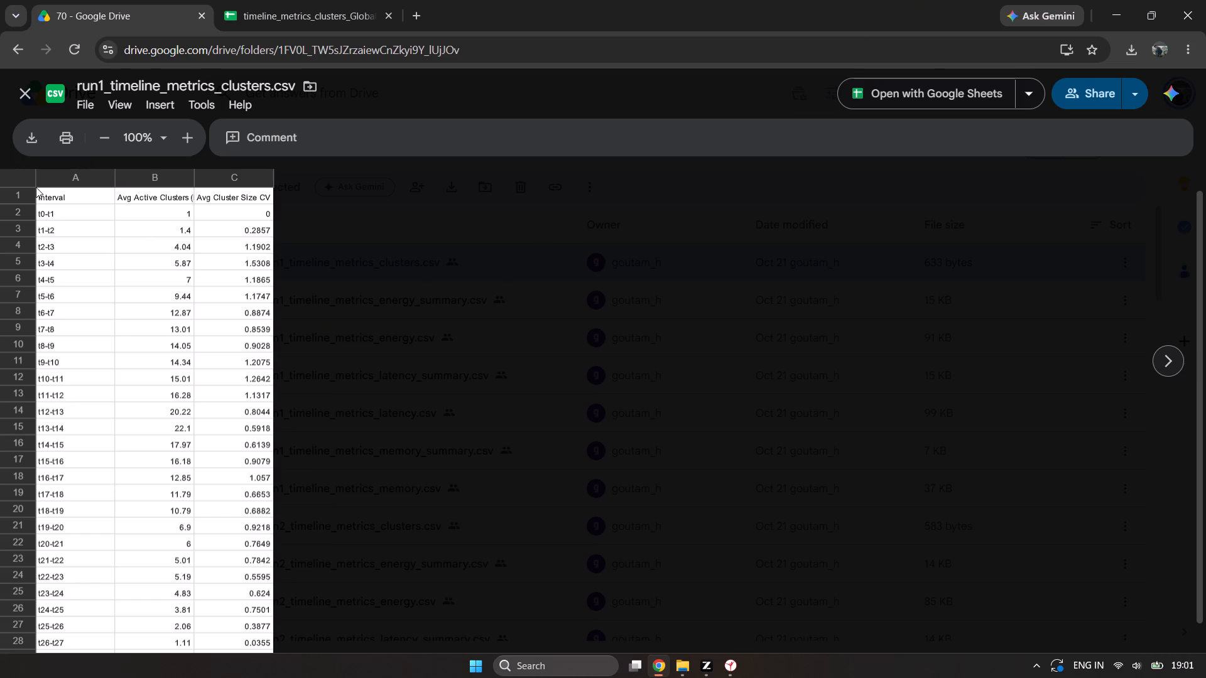
{"action": "left_click_drag", "start_coordinate": [45, 196], "coordinate": [265, 677]}
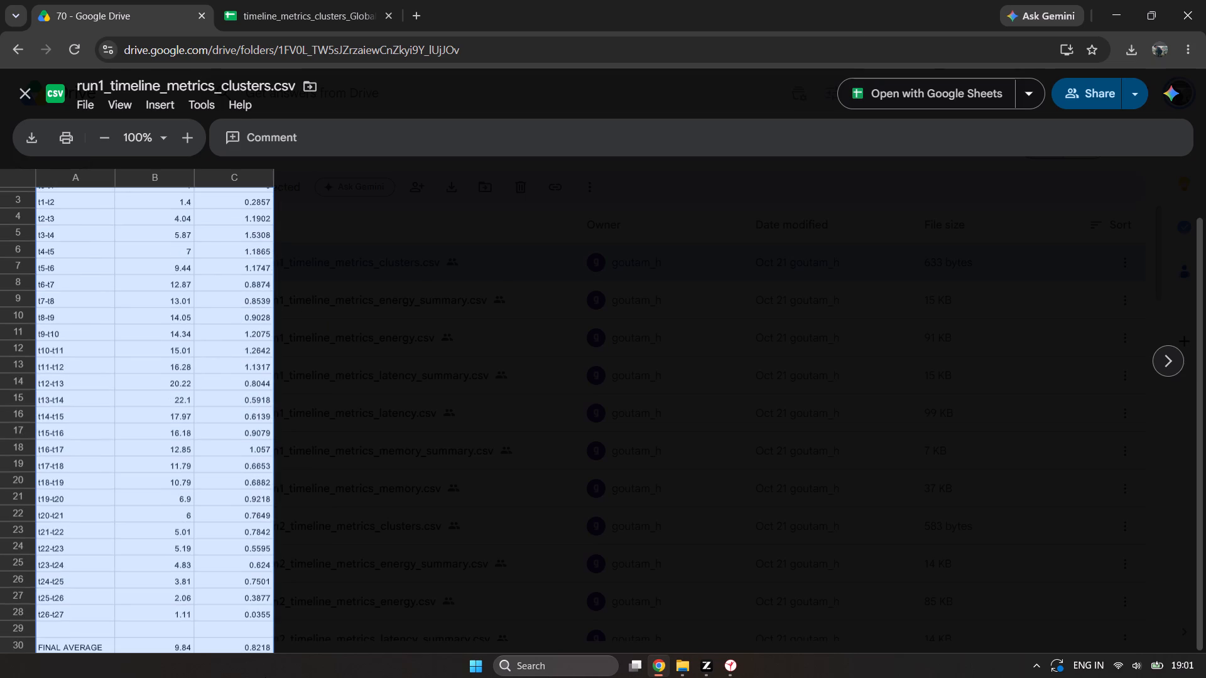
{"action": "left_click_drag", "start_coordinate": [265, 677], "coordinate": [266, 677]}
{"action": "key", "text": "ctrl+c"}
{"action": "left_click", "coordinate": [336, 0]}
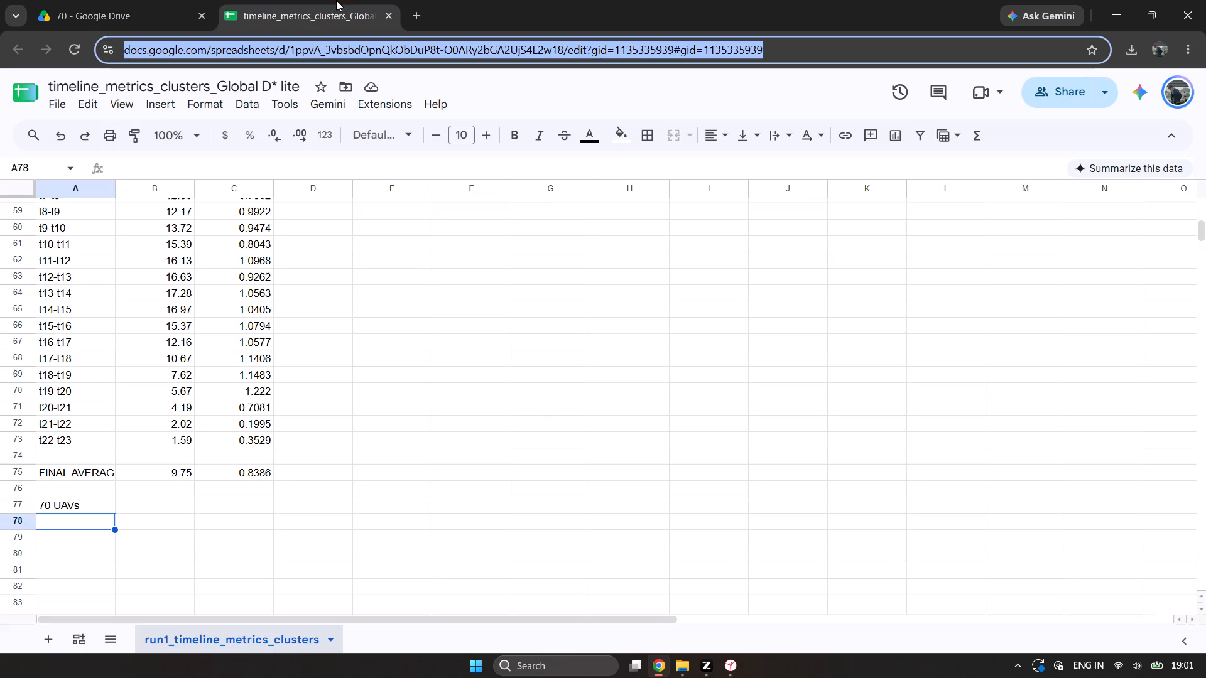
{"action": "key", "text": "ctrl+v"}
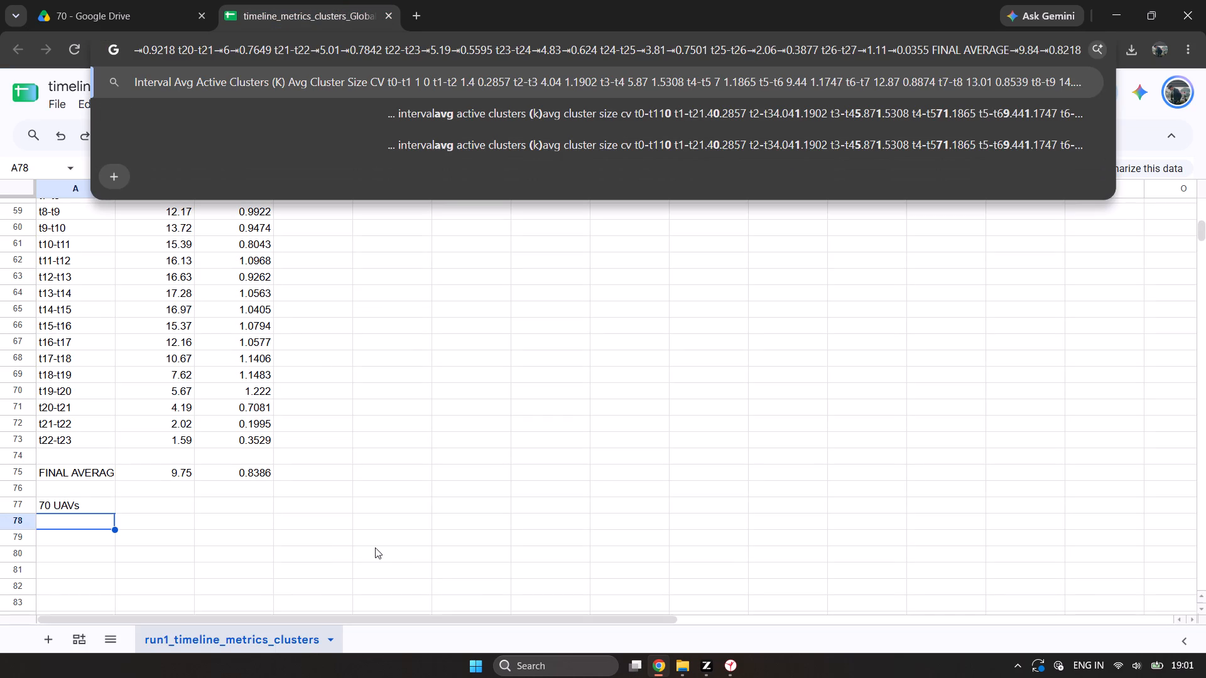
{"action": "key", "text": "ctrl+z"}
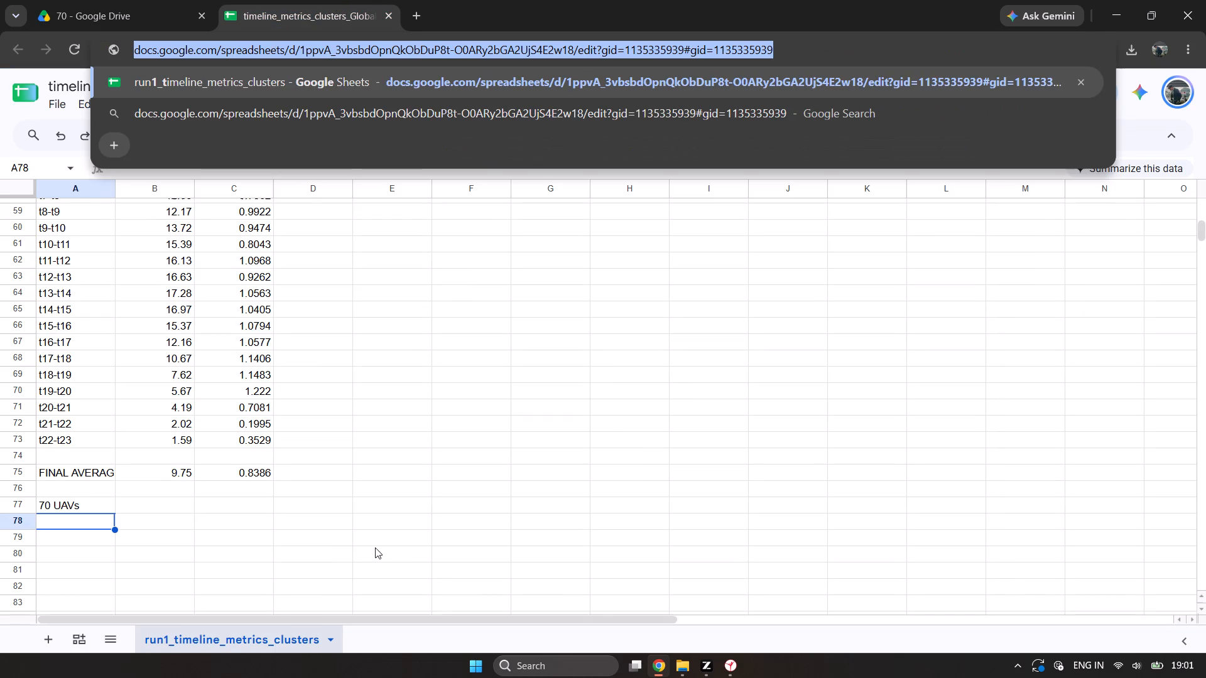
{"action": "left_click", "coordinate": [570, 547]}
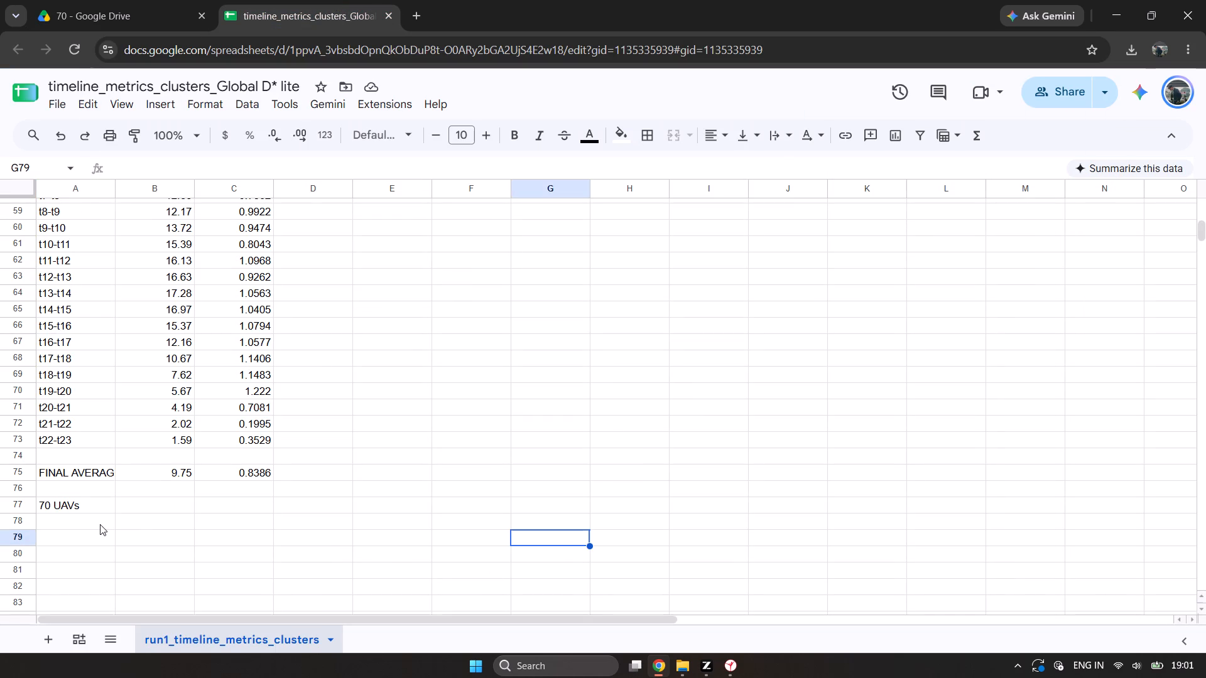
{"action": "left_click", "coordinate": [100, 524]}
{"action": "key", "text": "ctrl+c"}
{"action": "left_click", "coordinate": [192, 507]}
Copy the whole table of the open 70-folder run1_timeline_metrics_clusters.csv into the spreadsheet at A78.
{"action": "left_click", "coordinate": [141, 0]}
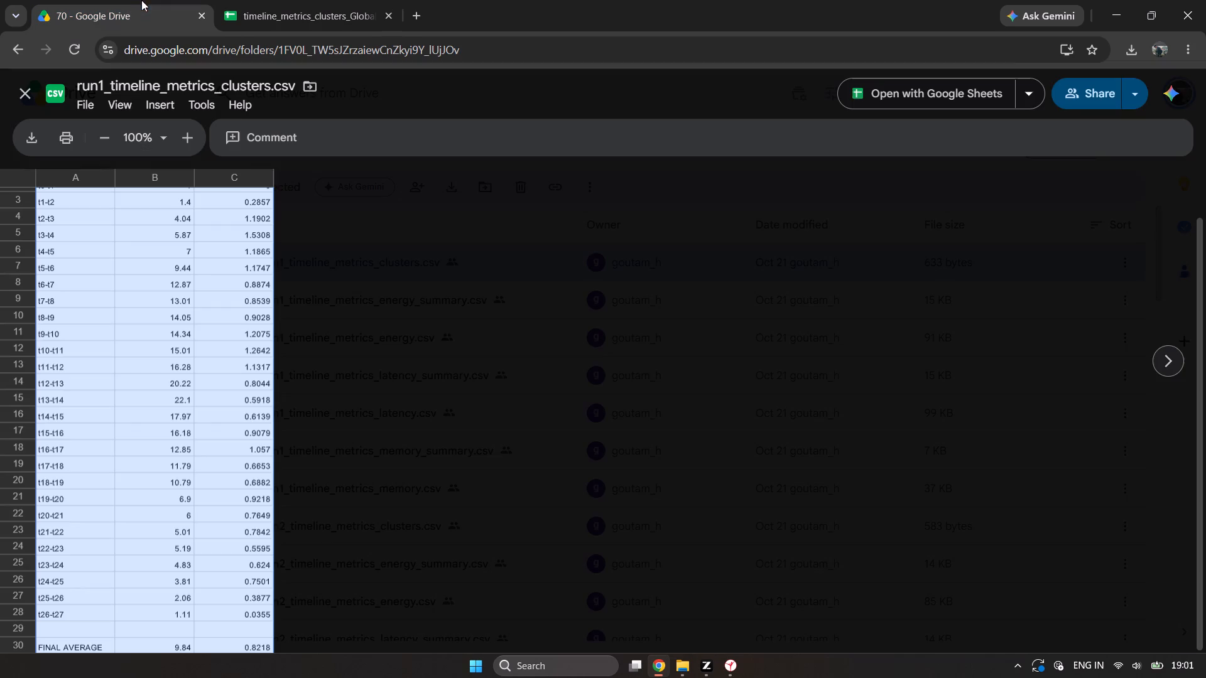
{"action": "scroll", "coordinate": [81, 225], "scroll_direction": "up", "scroll_amount": 7}
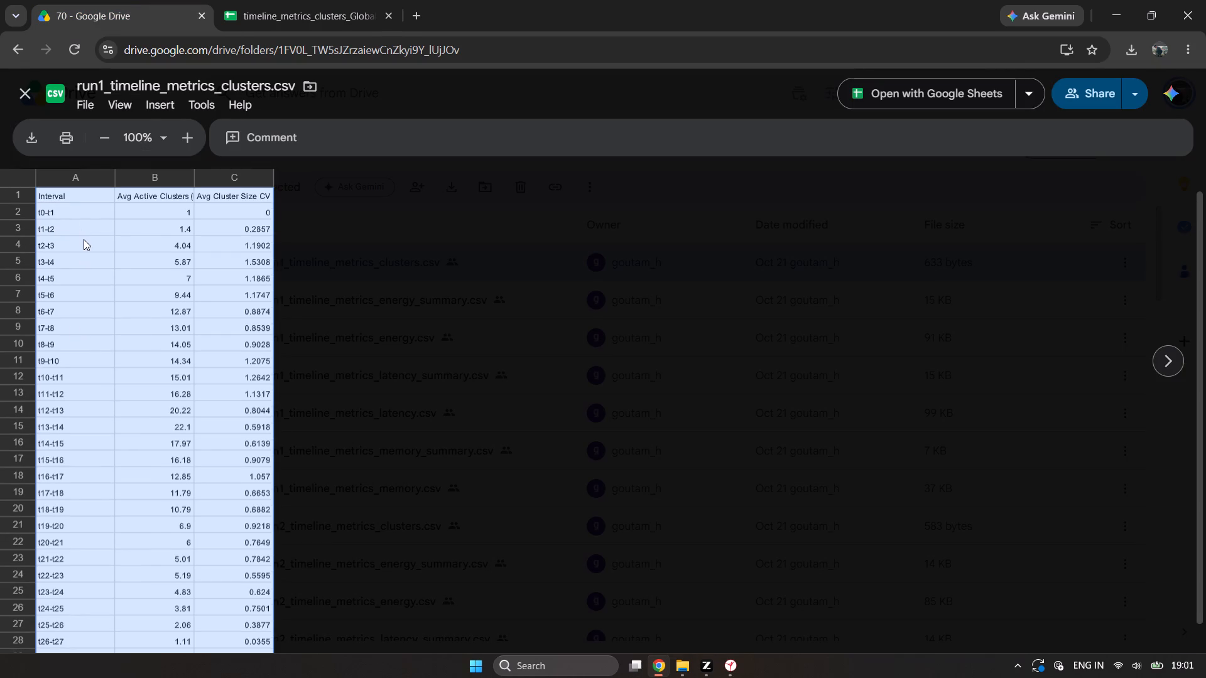
{"action": "left_click", "coordinate": [84, 242]}
{"action": "left_click_drag", "start_coordinate": [72, 193], "coordinate": [276, 677]}
{"action": "key", "text": "ctrl+c"}
{"action": "left_click", "coordinate": [319, 12]}
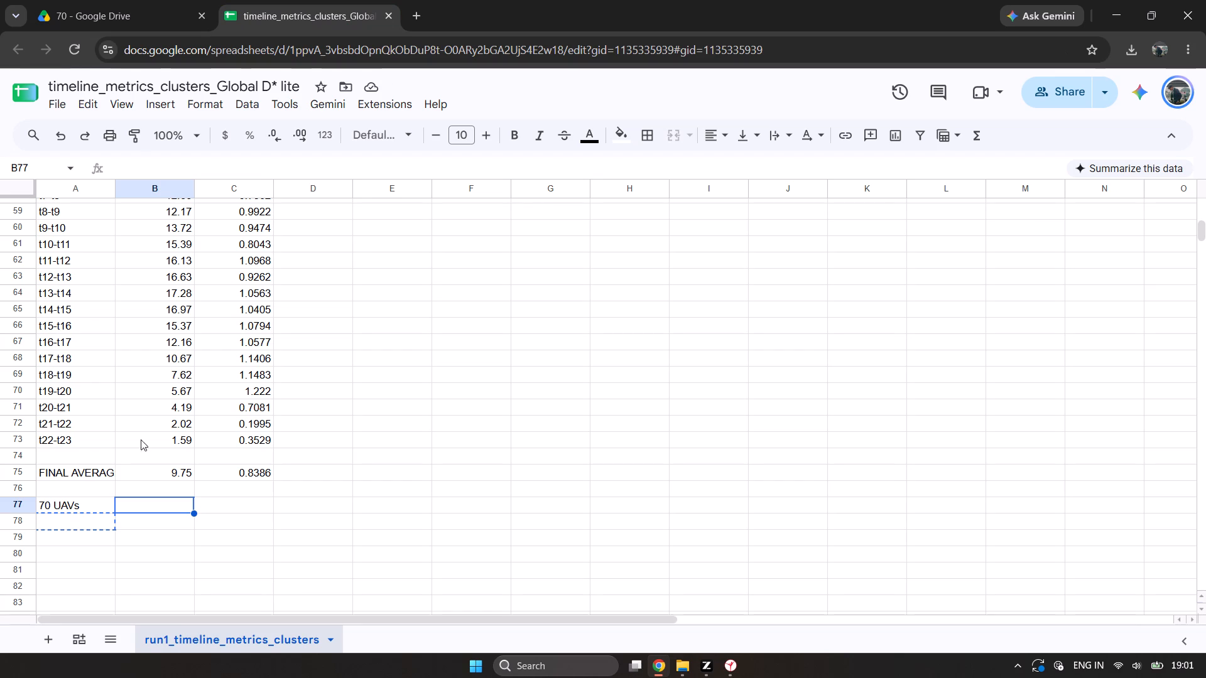
{"action": "left_click", "coordinate": [65, 524]}
{"action": "key", "text": "ctrl+v"}
{"action": "left_click", "coordinate": [93, 495]}
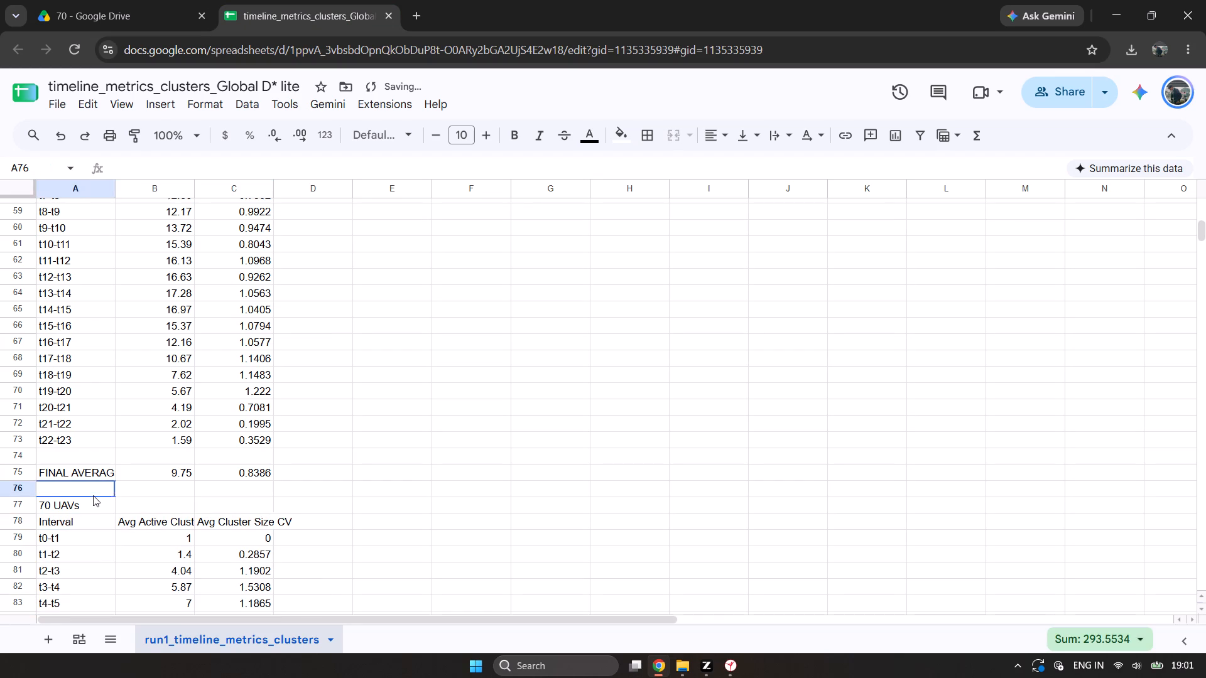
Copy the 70 UAVs label into A109 below the fourth table and change the copy to 100 UAVs.
{"action": "left_click", "coordinate": [89, 506]}
{"action": "key", "text": "ctrl+c"}
{"action": "scroll", "coordinate": [138, 500], "scroll_direction": "down", "scroll_amount": 8}
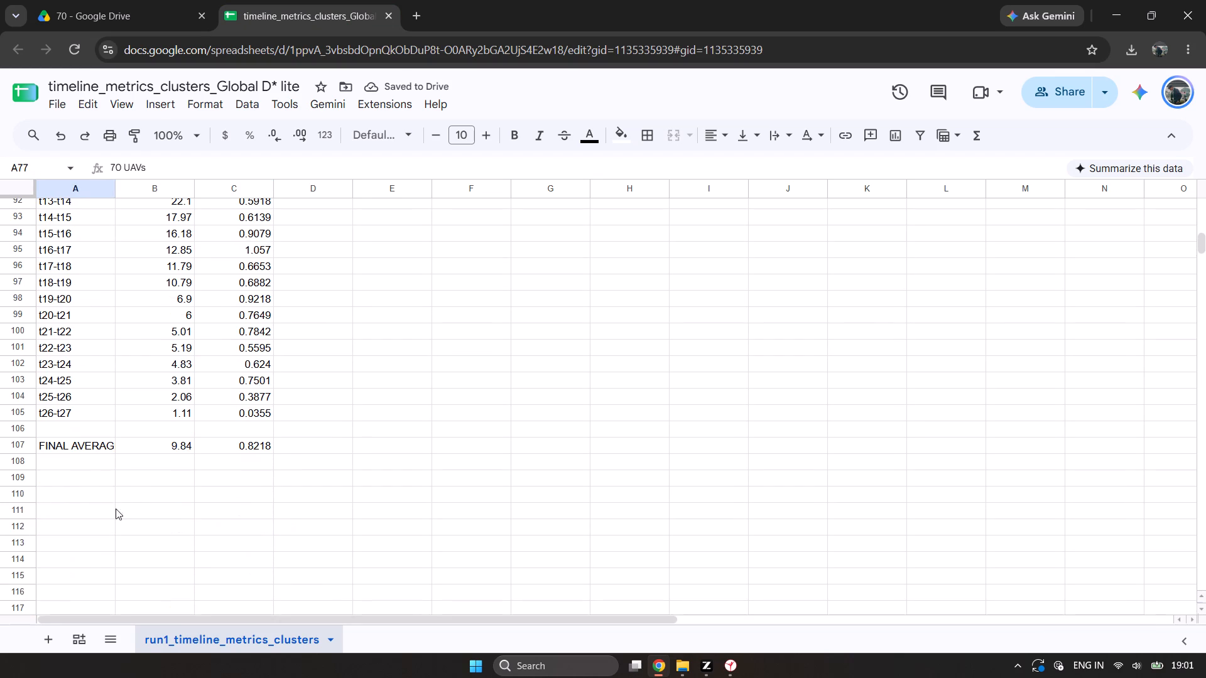
{"action": "left_click", "coordinate": [81, 407]}
{"action": "key", "text": "ctrl+v"}
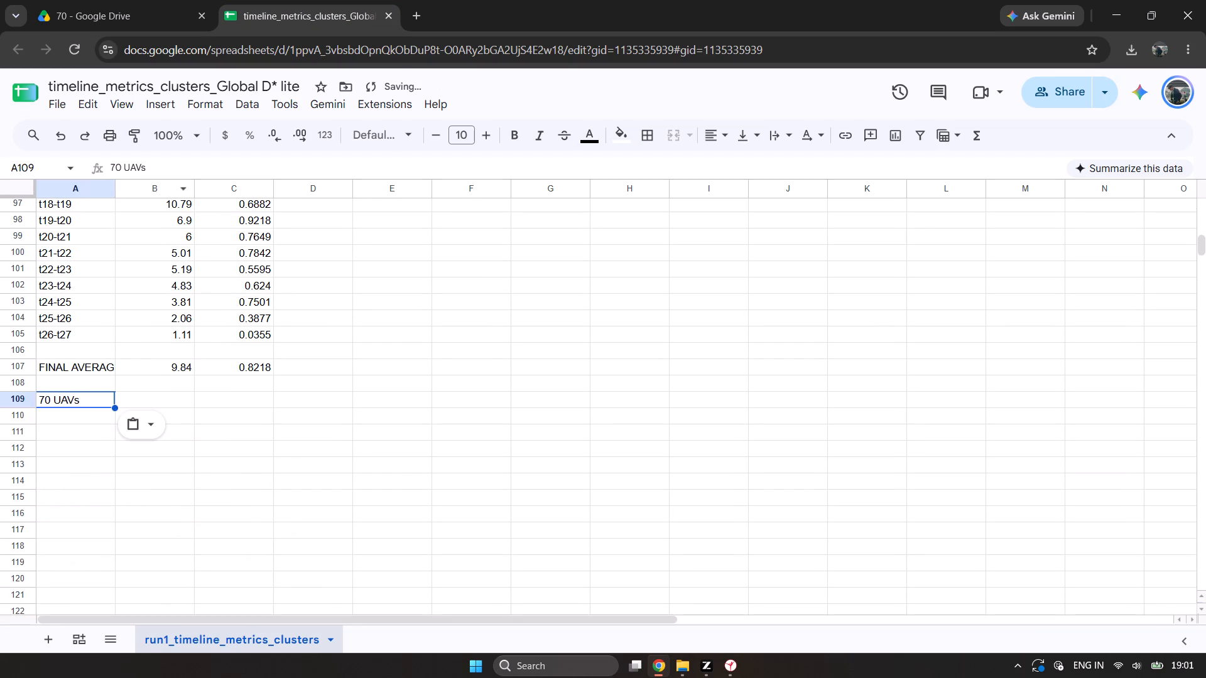
{"action": "left_click", "coordinate": [115, 164]}
{"action": "key", "text": "BackSpace"}
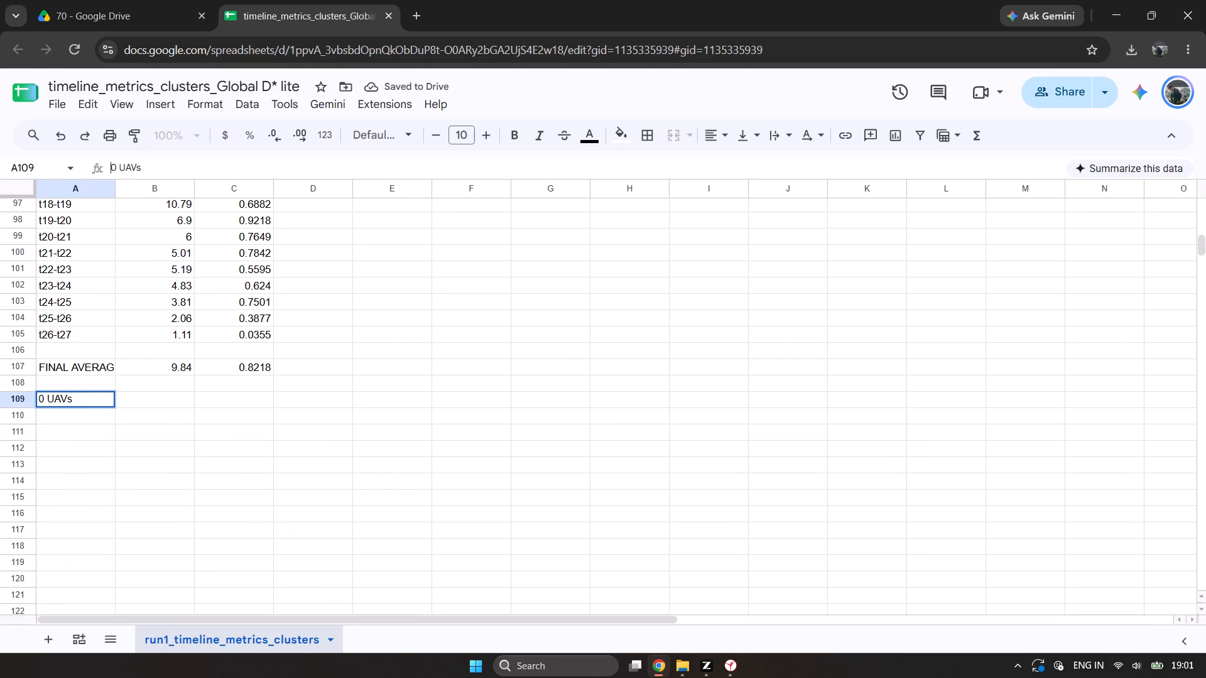
{"action": "key", "text": "1"}
{"action": "key", "text": "0"}
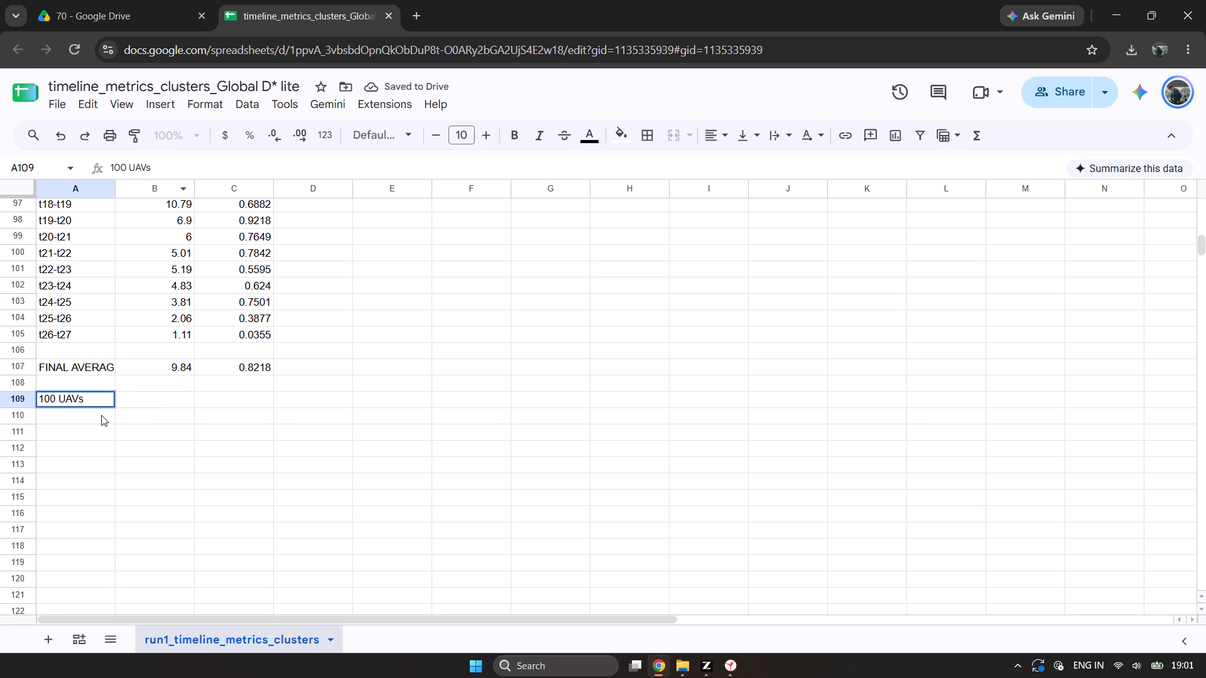
{"action": "left_click", "coordinate": [101, 415]}
Copy the whole table of run1_timeline_metrics_clusters.csv from the 100 folder of Global D* lite into the spreadsheet at A110.
{"action": "left_click", "coordinate": [122, 3]}
{"action": "left_click", "coordinate": [35, 97]}
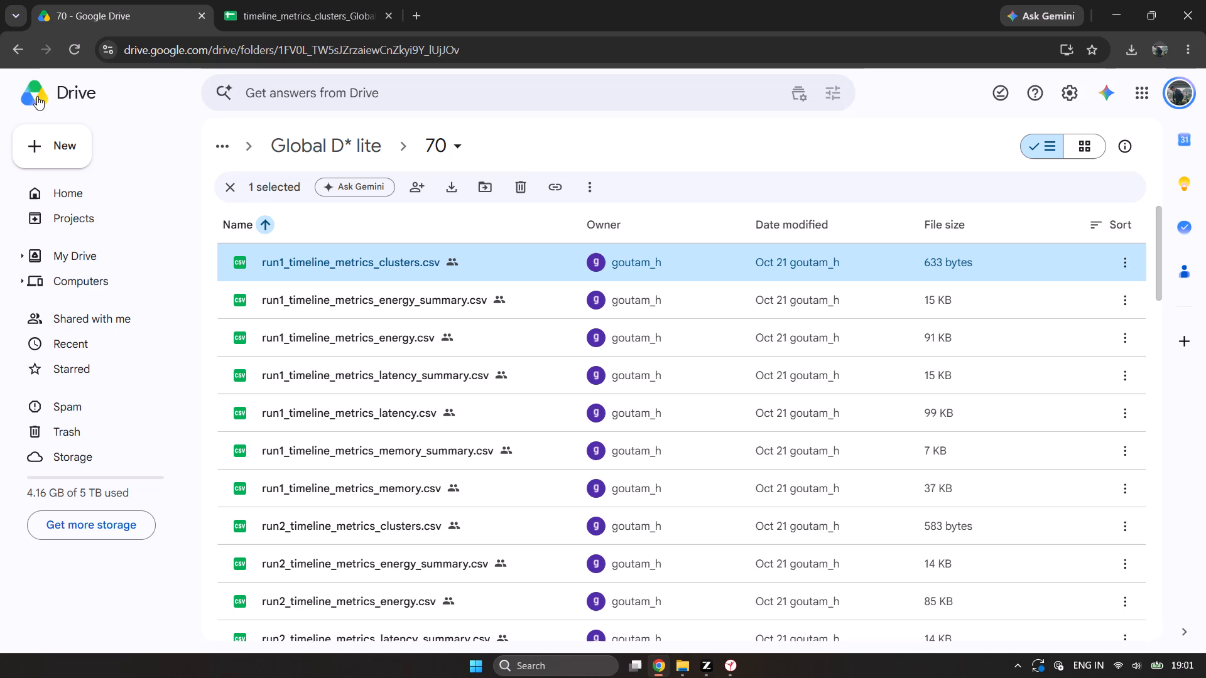
{"action": "left_click", "coordinate": [22, 49]}
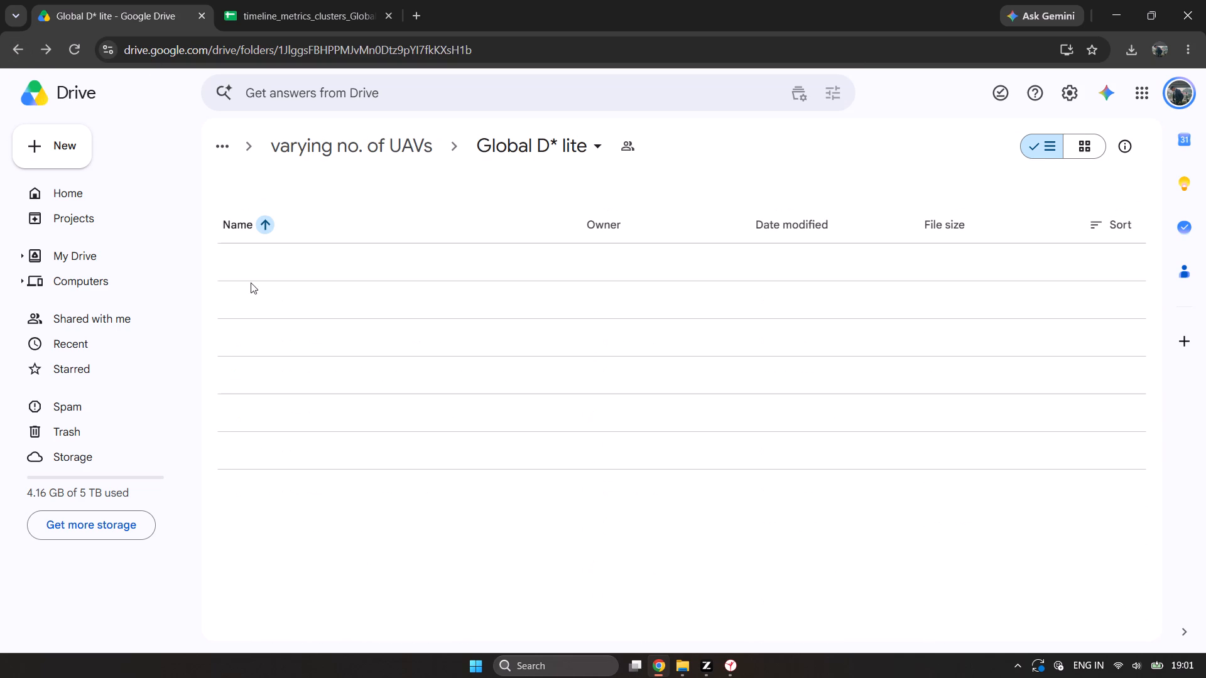
{"action": "double_click", "coordinate": [283, 414]}
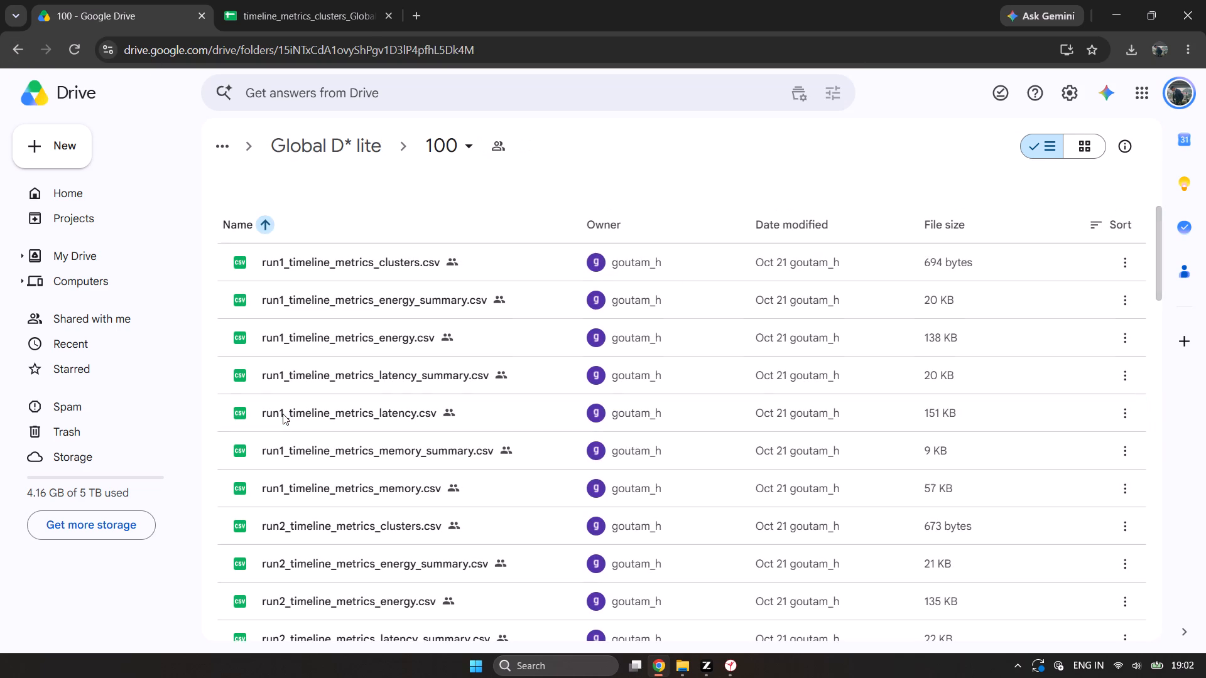
{"action": "double_click", "coordinate": [361, 255]}
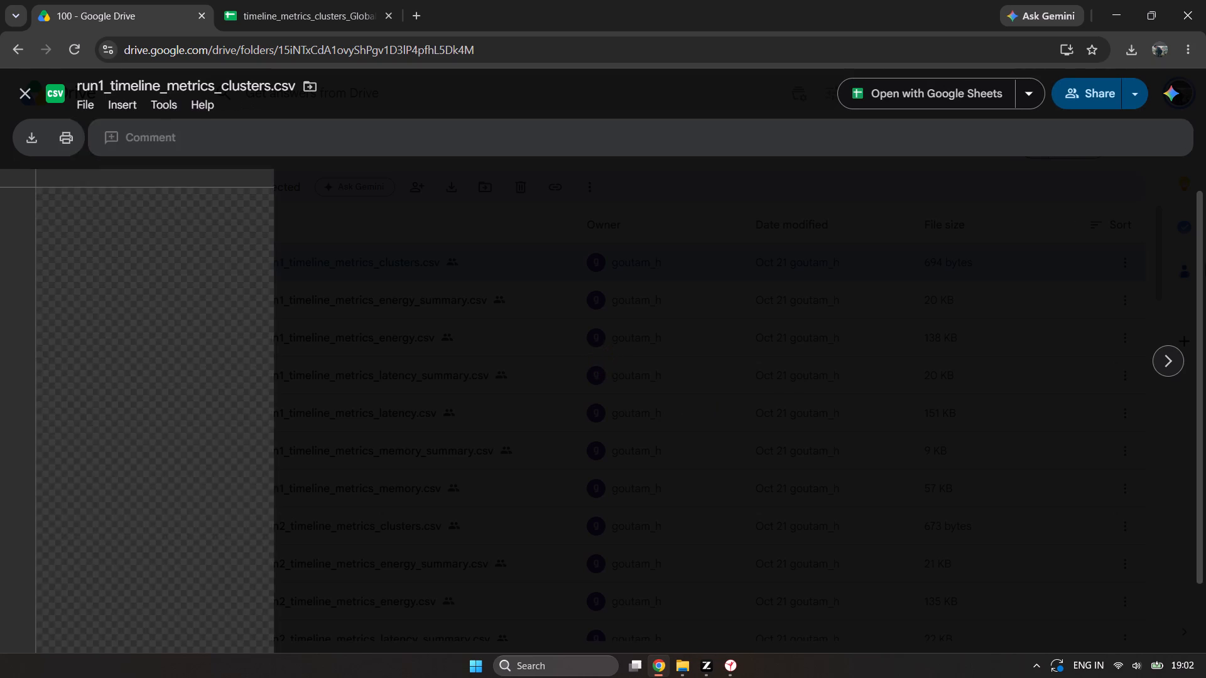
{"action": "left_click_drag", "start_coordinate": [60, 196], "coordinate": [114, 219]}
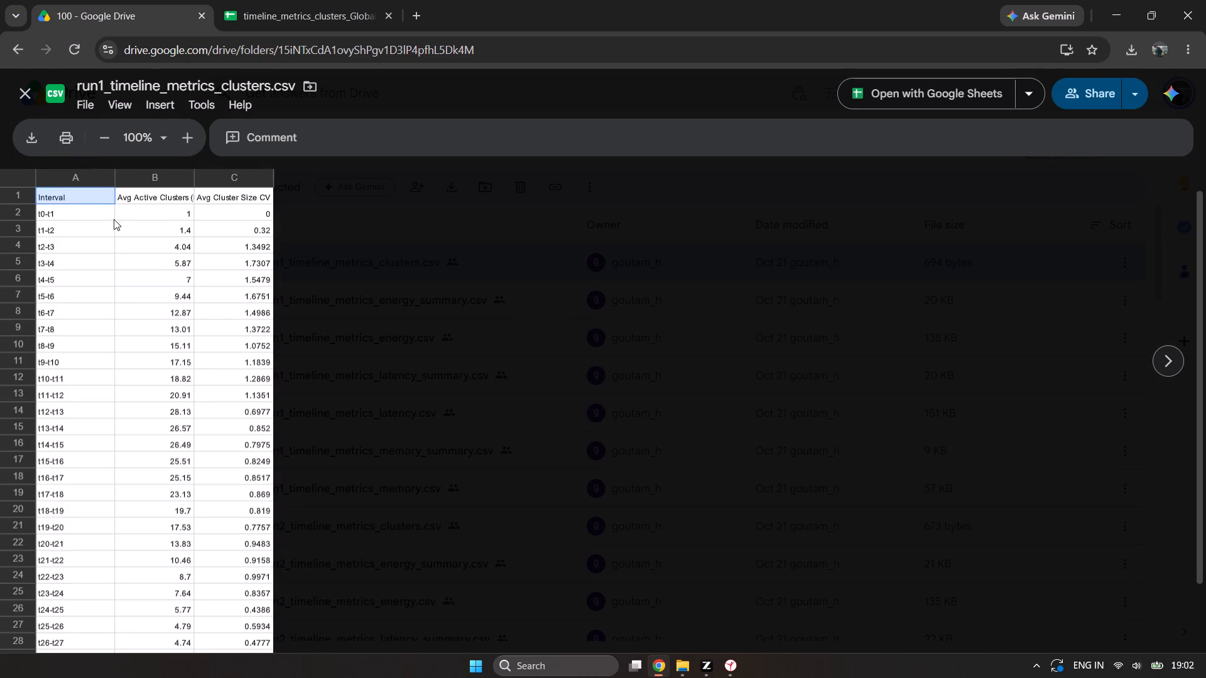
{"action": "left_click_drag", "start_coordinate": [114, 219], "coordinate": [234, 677]}
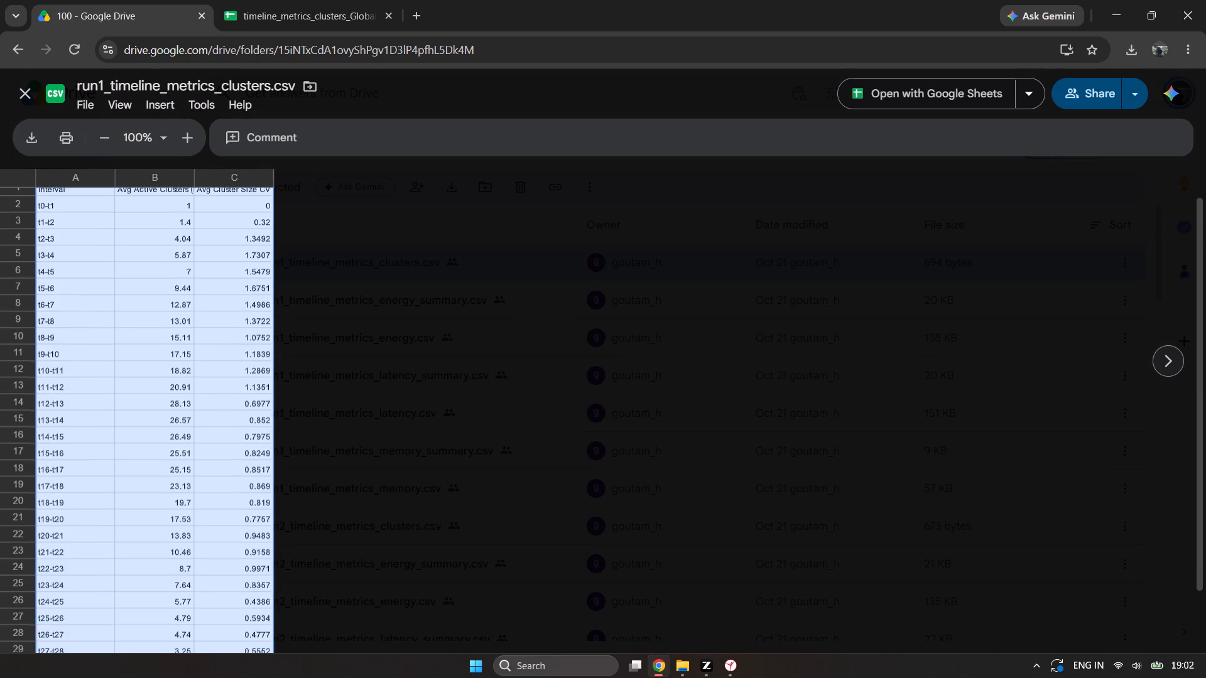
{"action": "left_click_drag", "start_coordinate": [234, 677], "coordinate": [253, 677]}
{"action": "key", "text": "ctrl+c"}
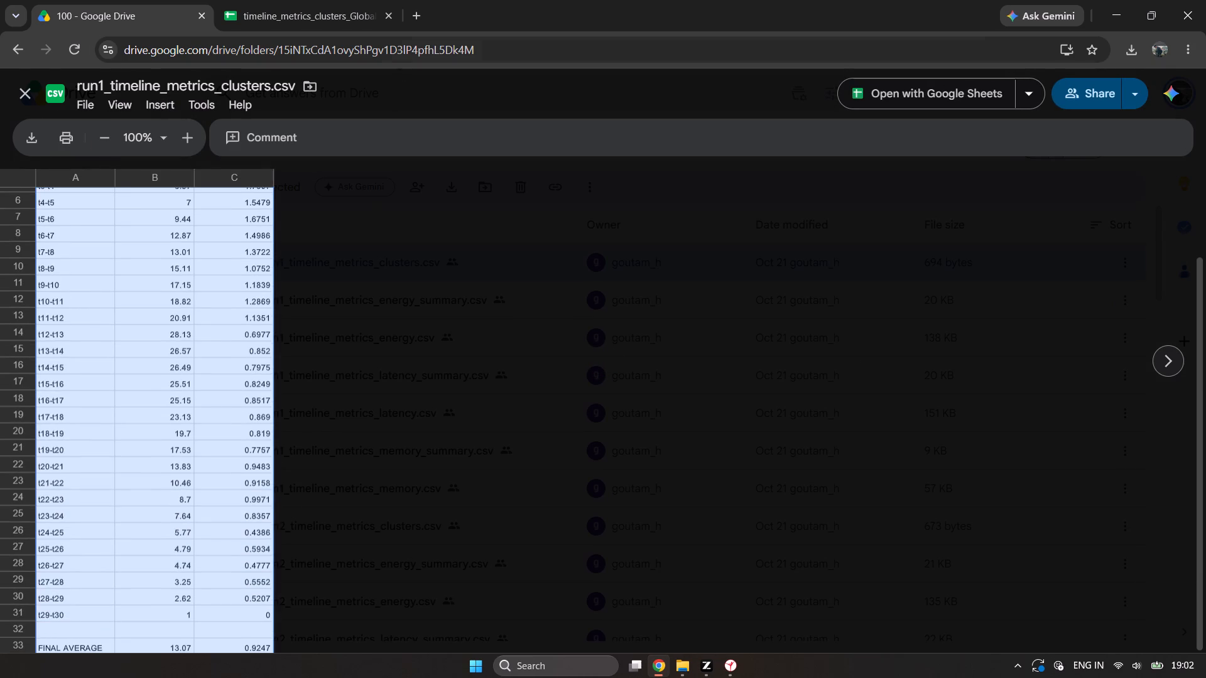
{"action": "left_click", "coordinate": [303, 0]}
{"action": "key", "text": "ctrl+v"}
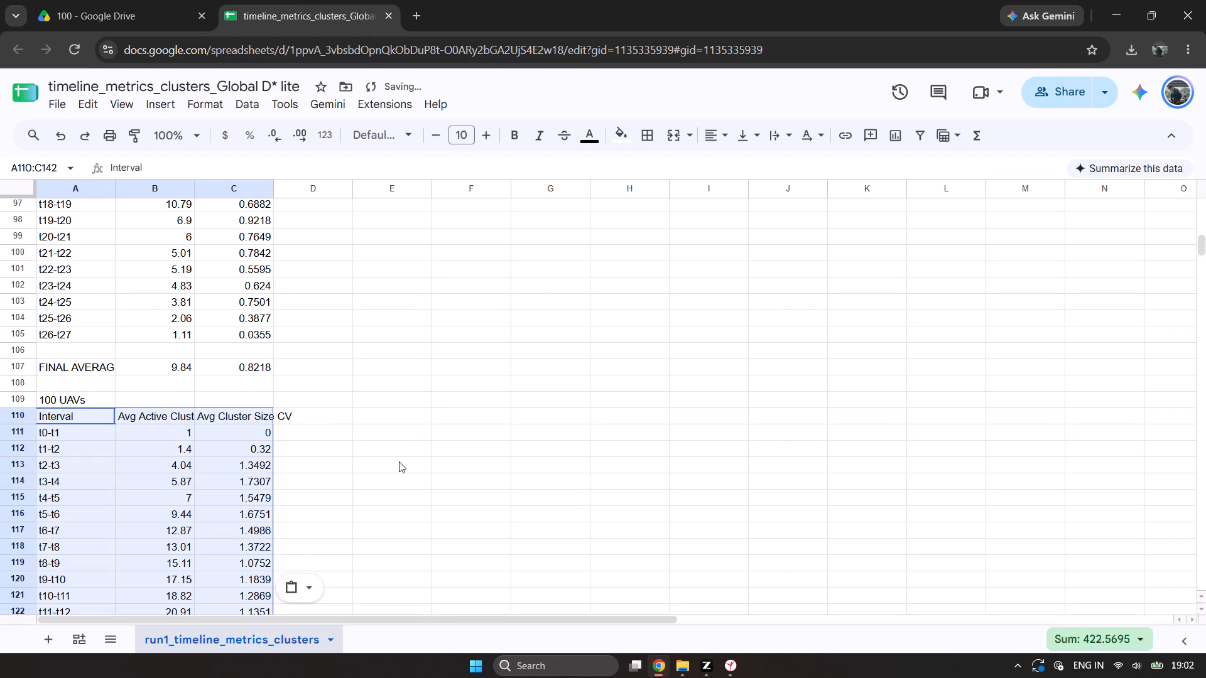
Review the pasted 100 UAVs table from its label in A109 down to its final average row.
{"action": "left_click", "coordinate": [399, 461]}
{"action": "scroll", "coordinate": [398, 465], "scroll_direction": "down", "scroll_amount": 8}
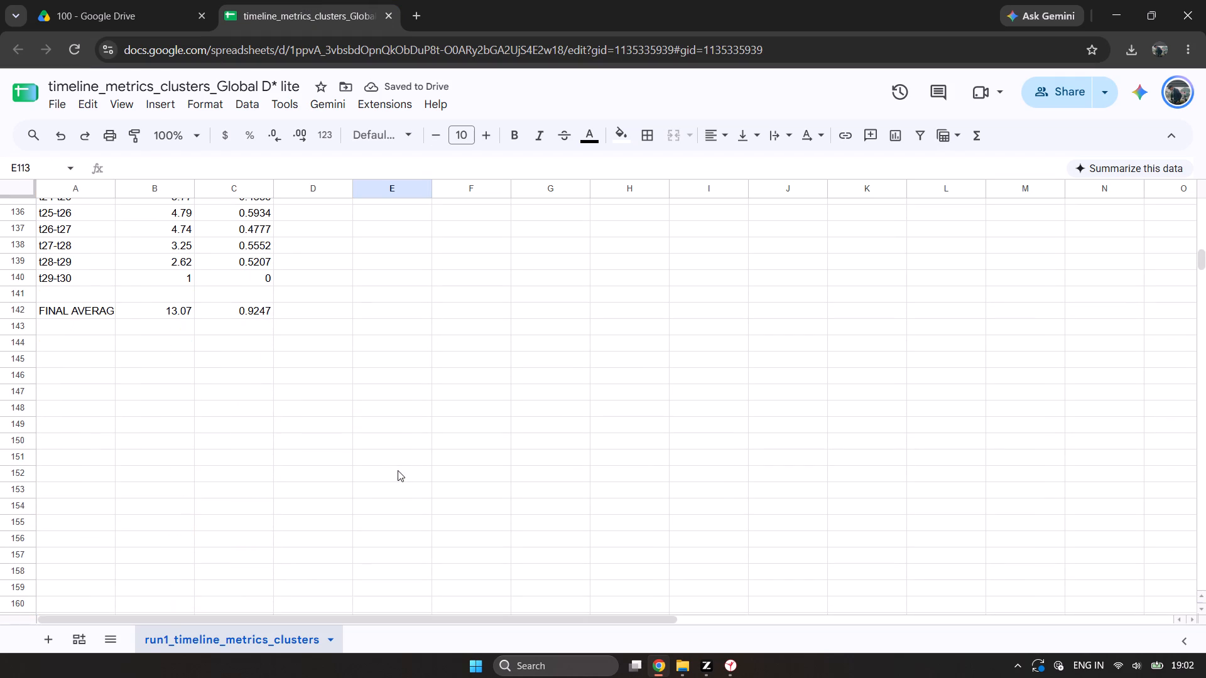
{"action": "scroll", "coordinate": [398, 470], "scroll_direction": "up", "scroll_amount": 10}
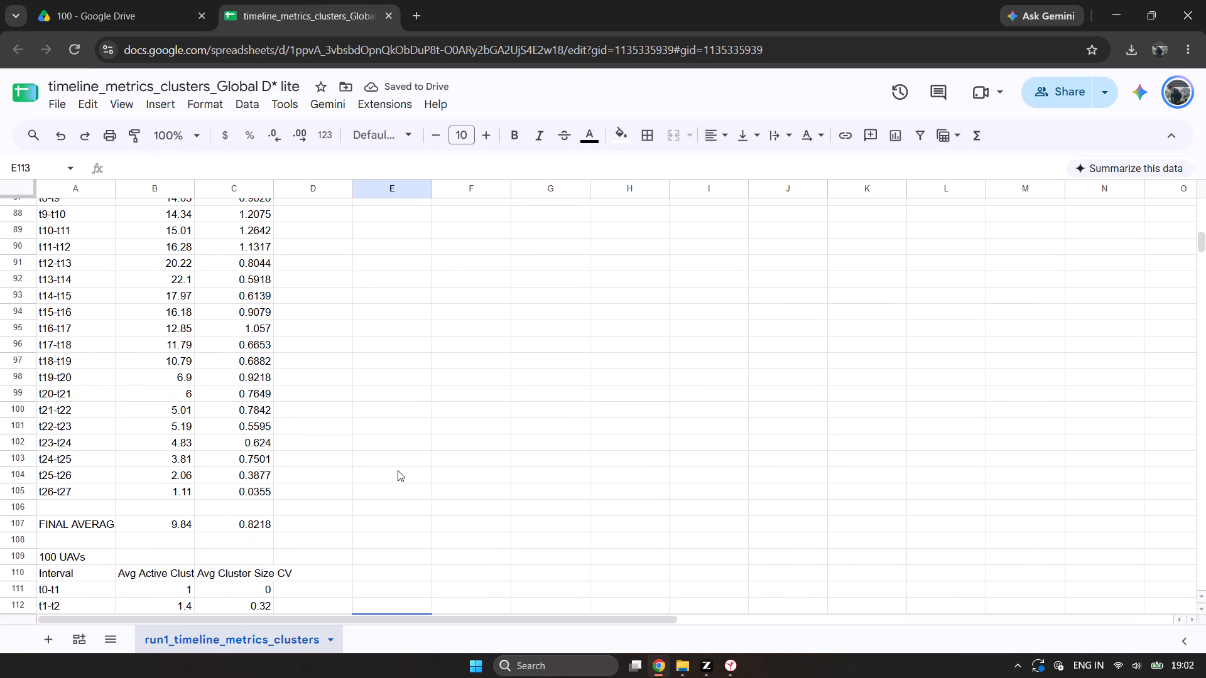
{"action": "scroll", "coordinate": [398, 470], "scroll_direction": "down", "scroll_amount": 3}
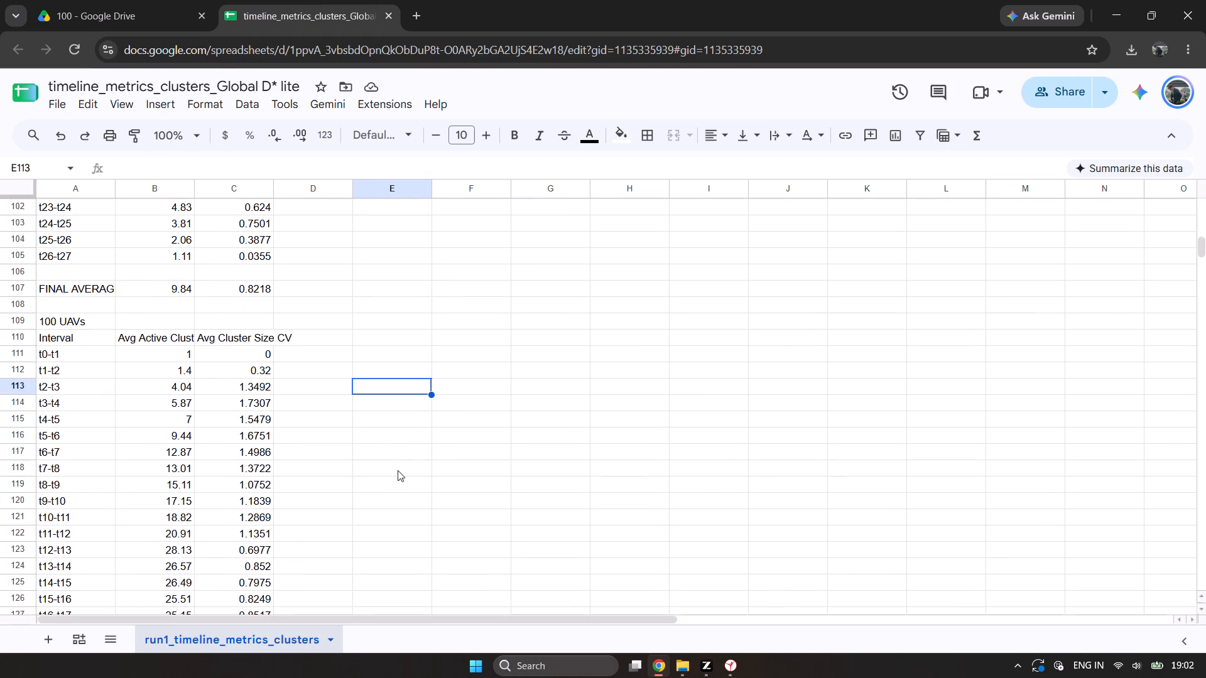
{"action": "scroll", "coordinate": [398, 470], "scroll_direction": "down", "scroll_amount": 2}
{"action": "scroll", "coordinate": [398, 470], "scroll_direction": "up", "scroll_amount": 2}
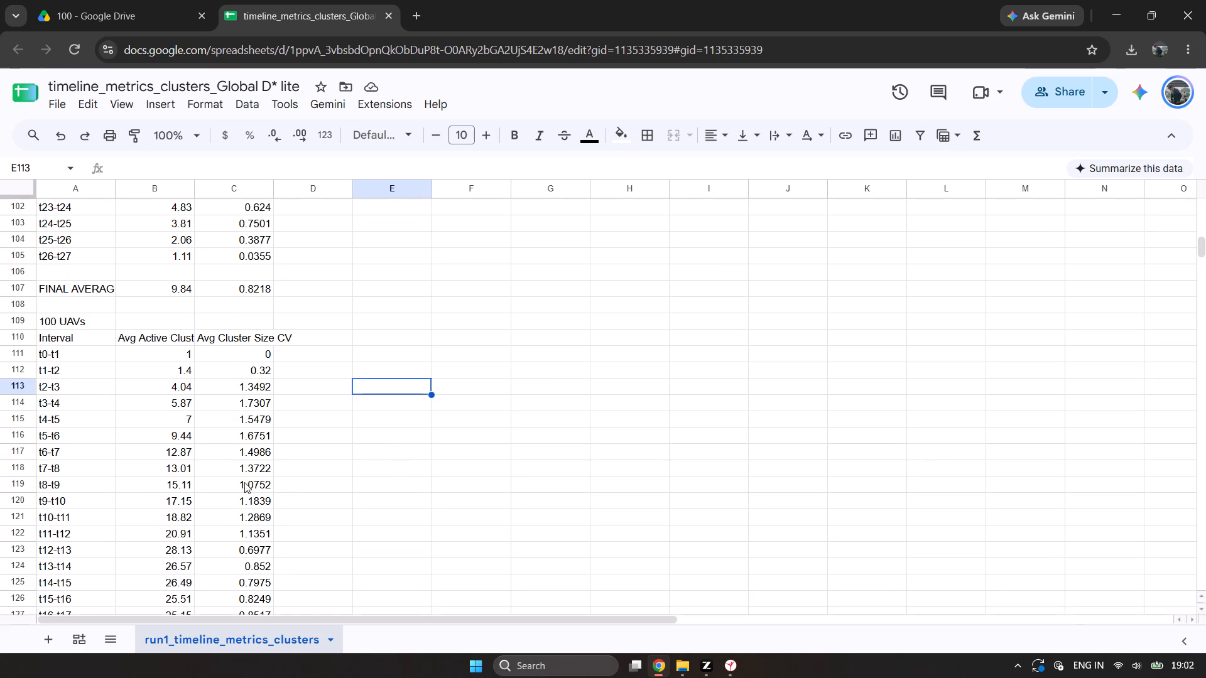
{"action": "left_click", "coordinate": [73, 316]}
{"action": "scroll", "coordinate": [334, 367], "scroll_direction": "down", "scroll_amount": 1}
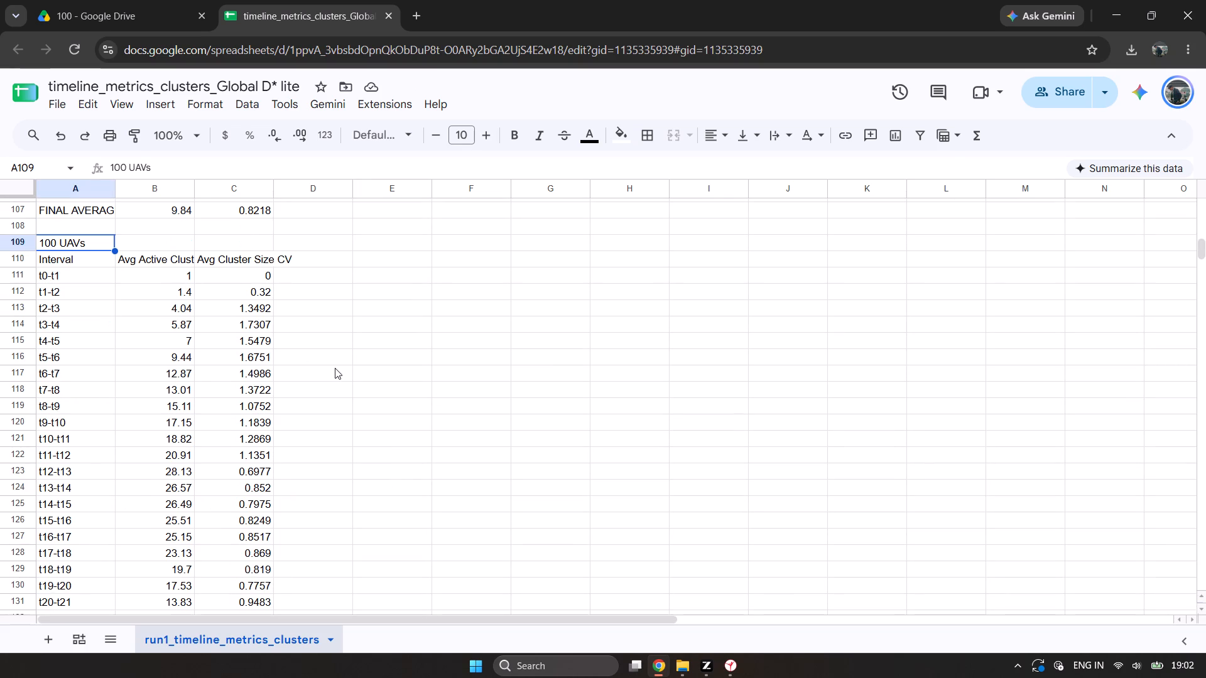
{"action": "left_click", "coordinate": [335, 369]}
{"action": "scroll", "coordinate": [334, 372], "scroll_direction": "down", "scroll_amount": 4}
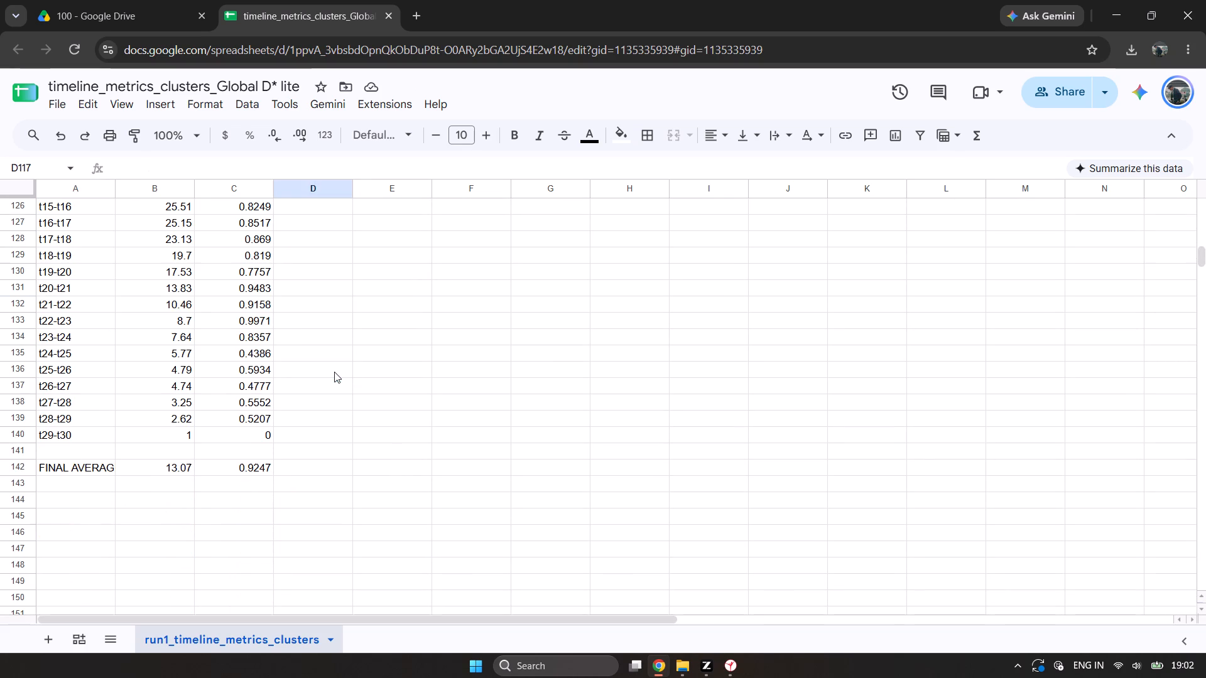
{"action": "left_click", "coordinate": [88, 0]}
{"action": "left_click", "coordinate": [31, 97]}
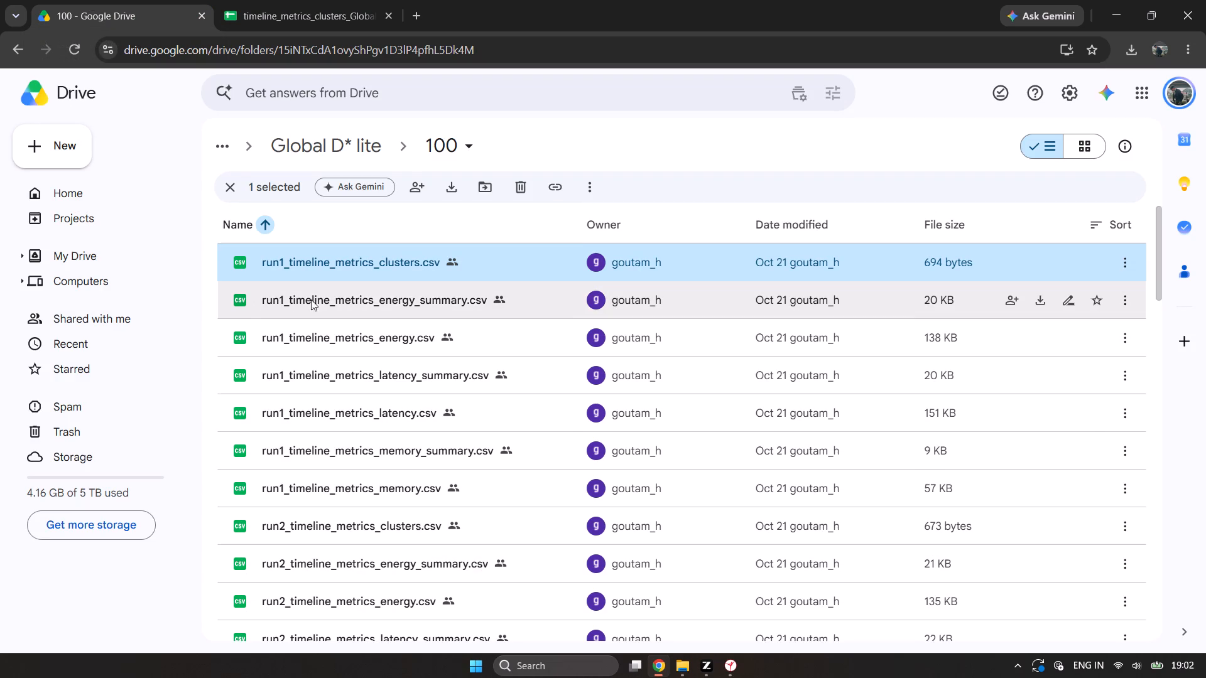
{"action": "left_click", "coordinate": [264, 0]}
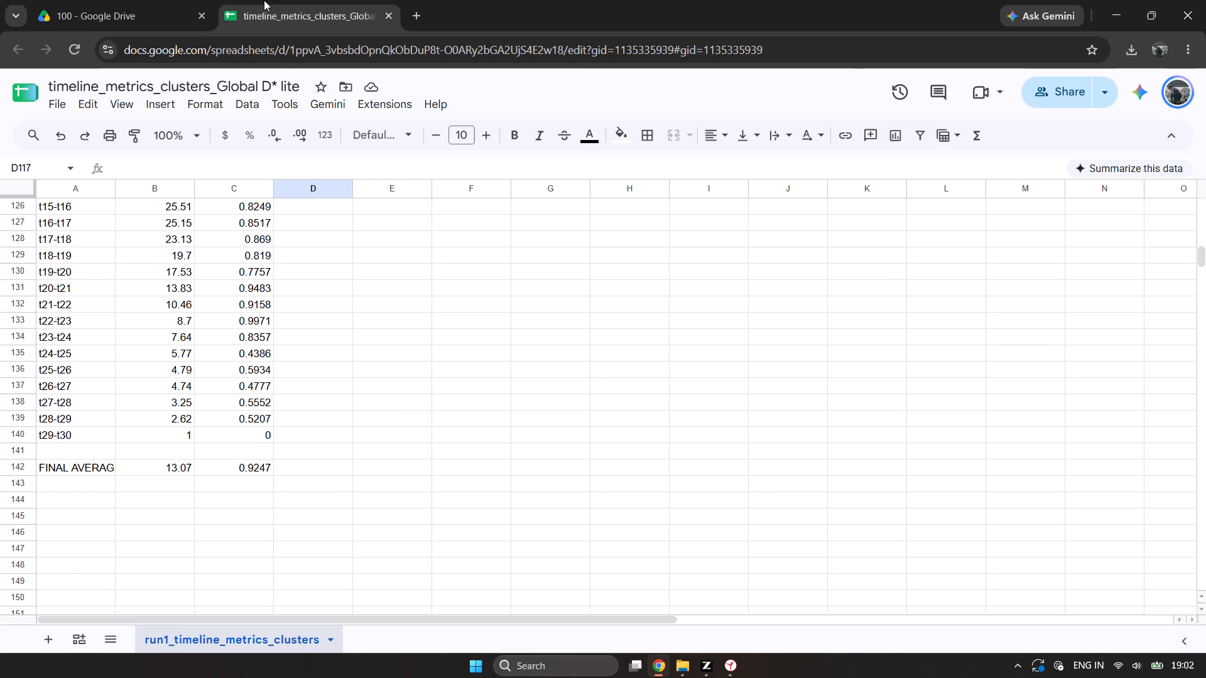
{"action": "scroll", "coordinate": [251, 485], "scroll_direction": "up", "scroll_amount": 1}
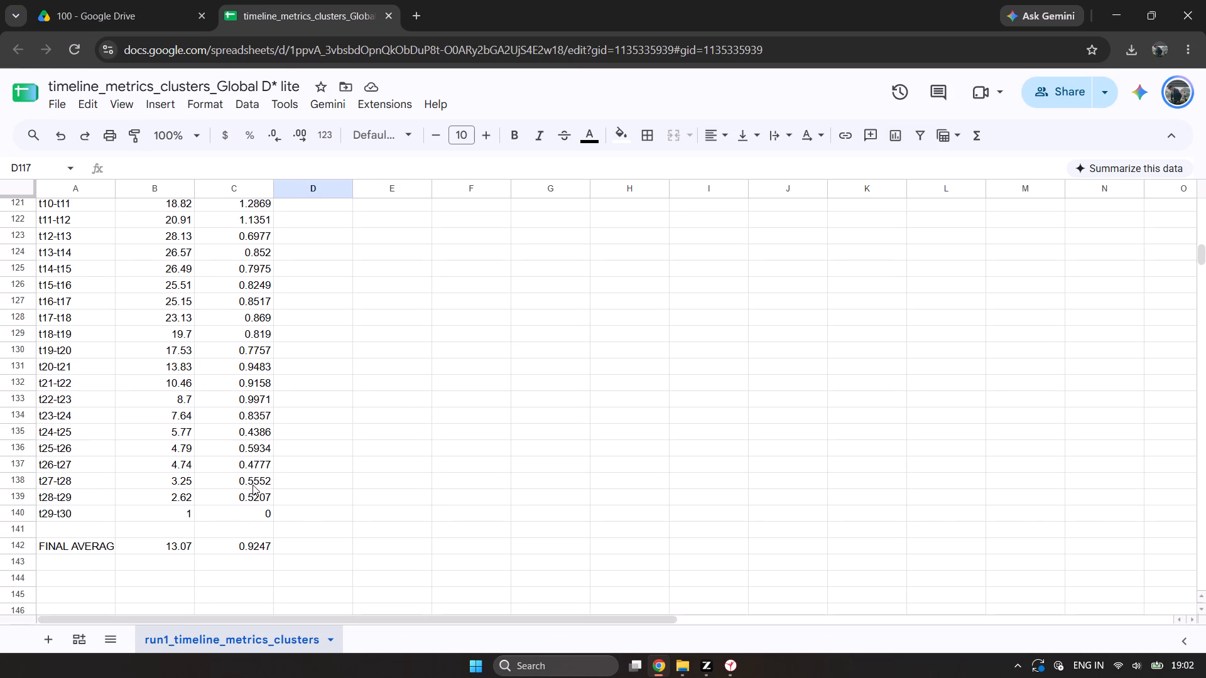